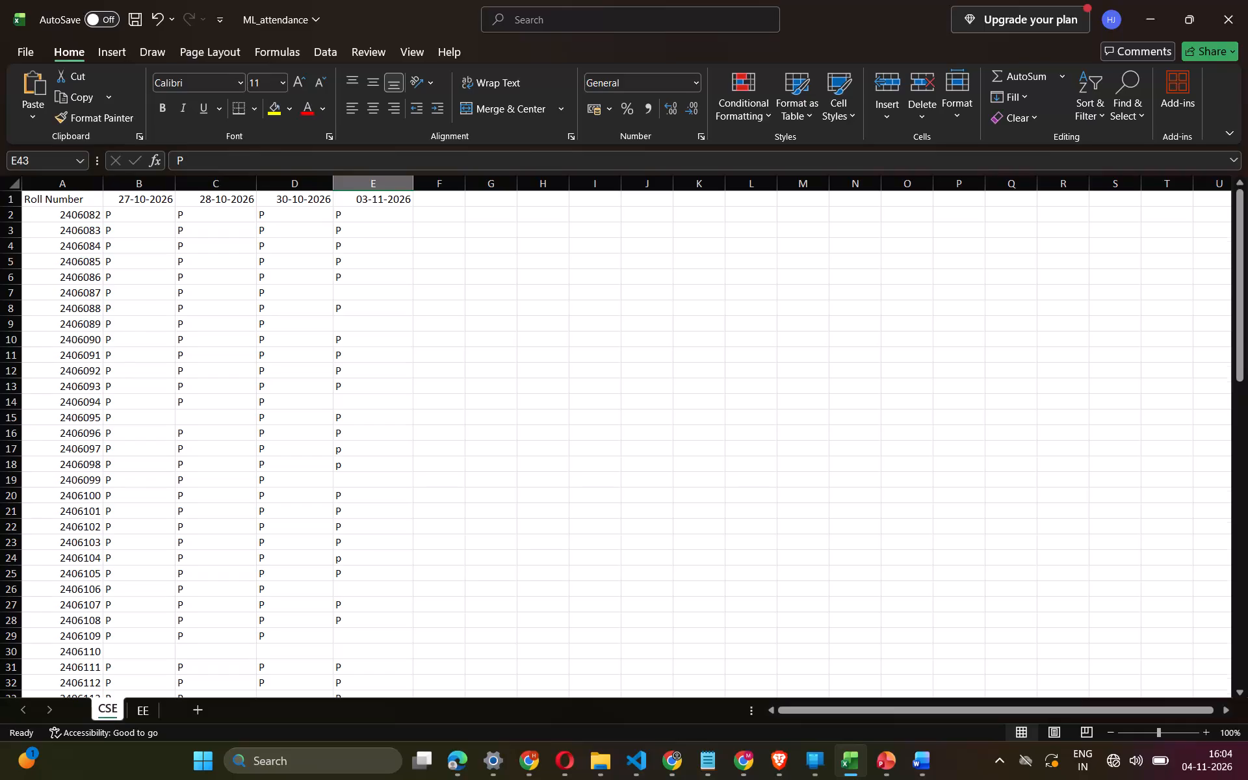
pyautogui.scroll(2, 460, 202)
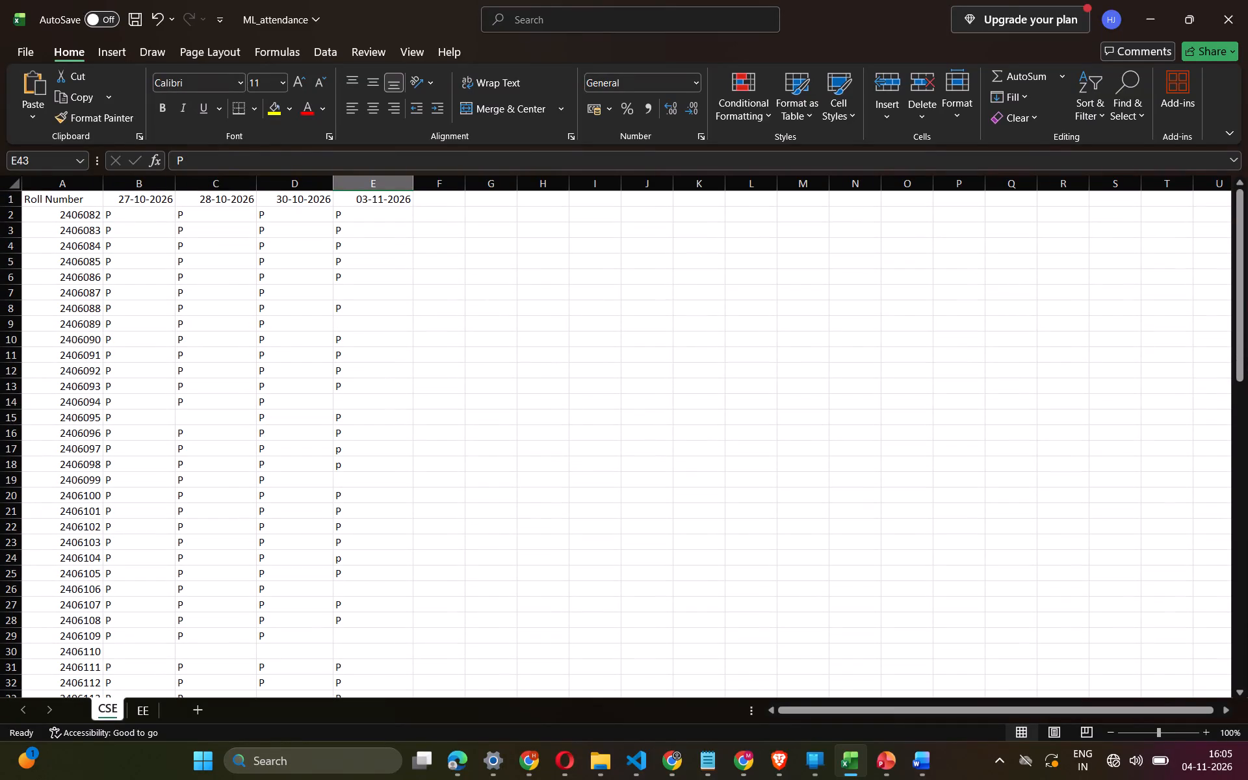
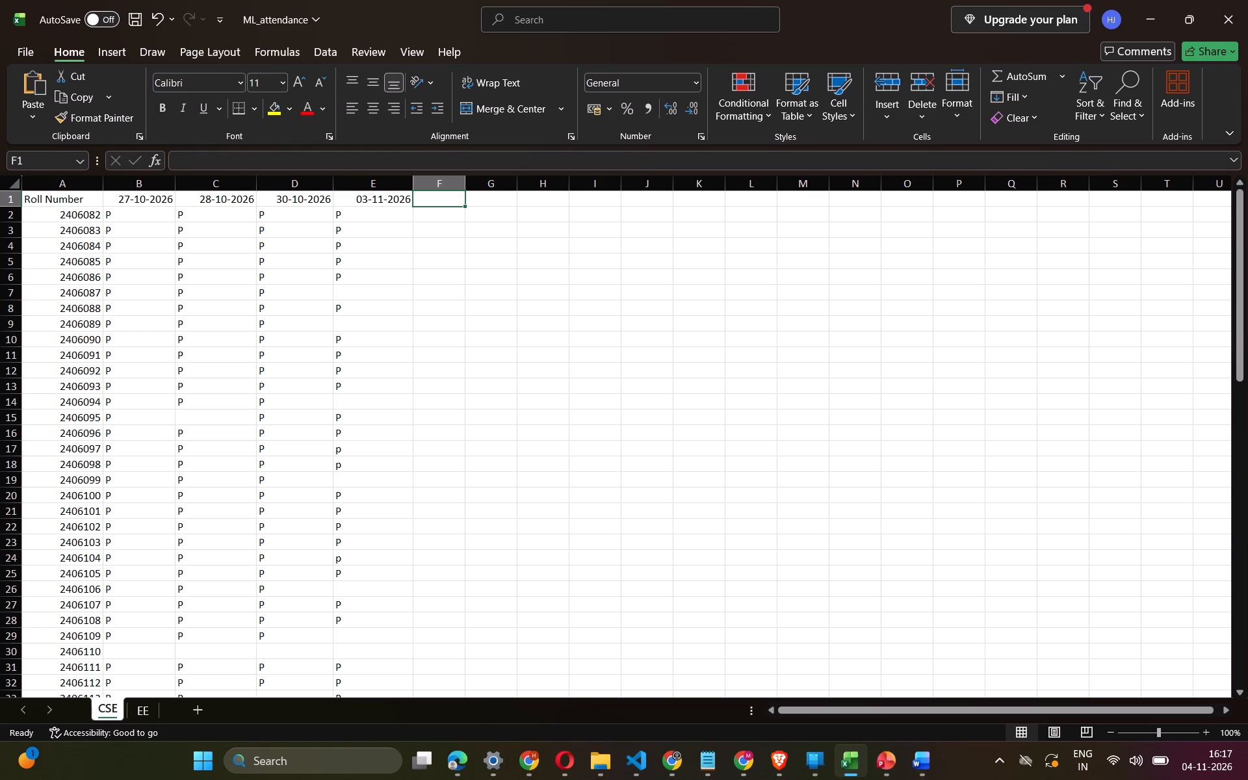
# Enter the date 04-11-2026 as a new attendance column header in cell F1 of the CSE sheet.
pyautogui.click(460, 202)
pyautogui.write('04-')
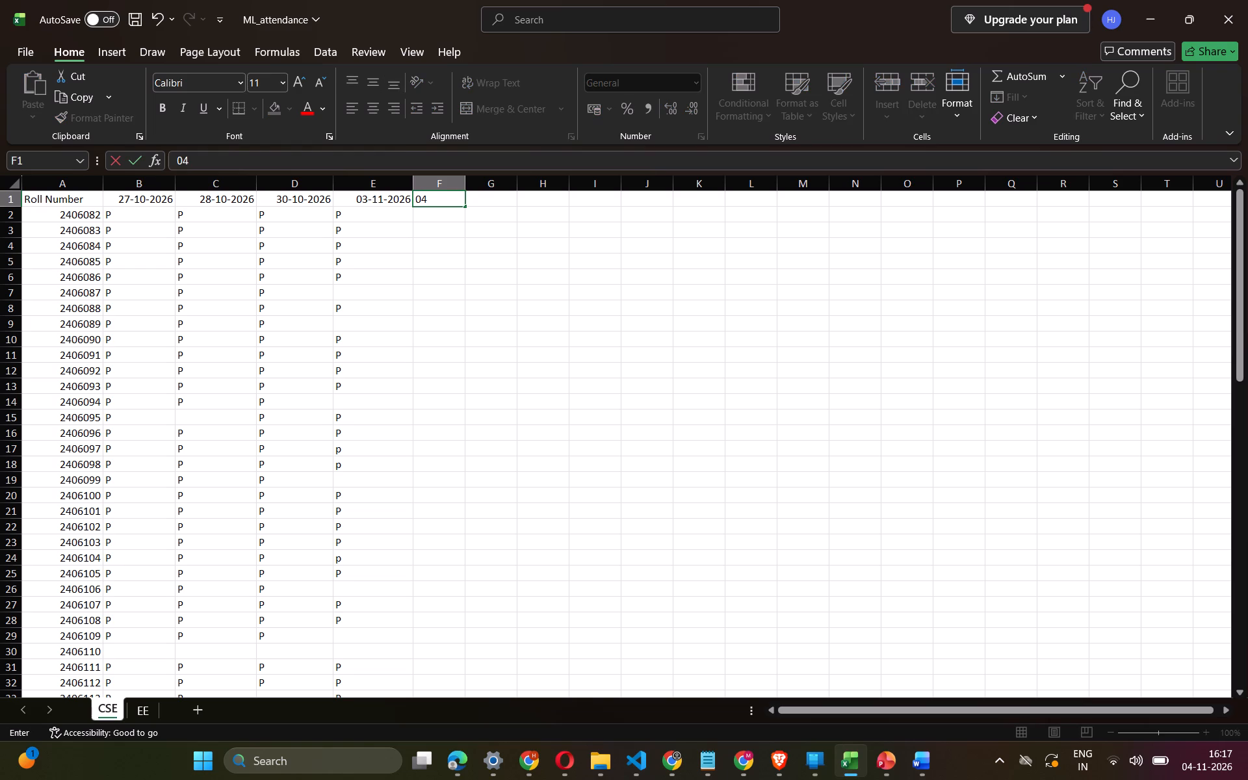
pyautogui.write('11-')
pyautogui.write('20')
pyautogui.write('26')
pyautogui.press('Down')
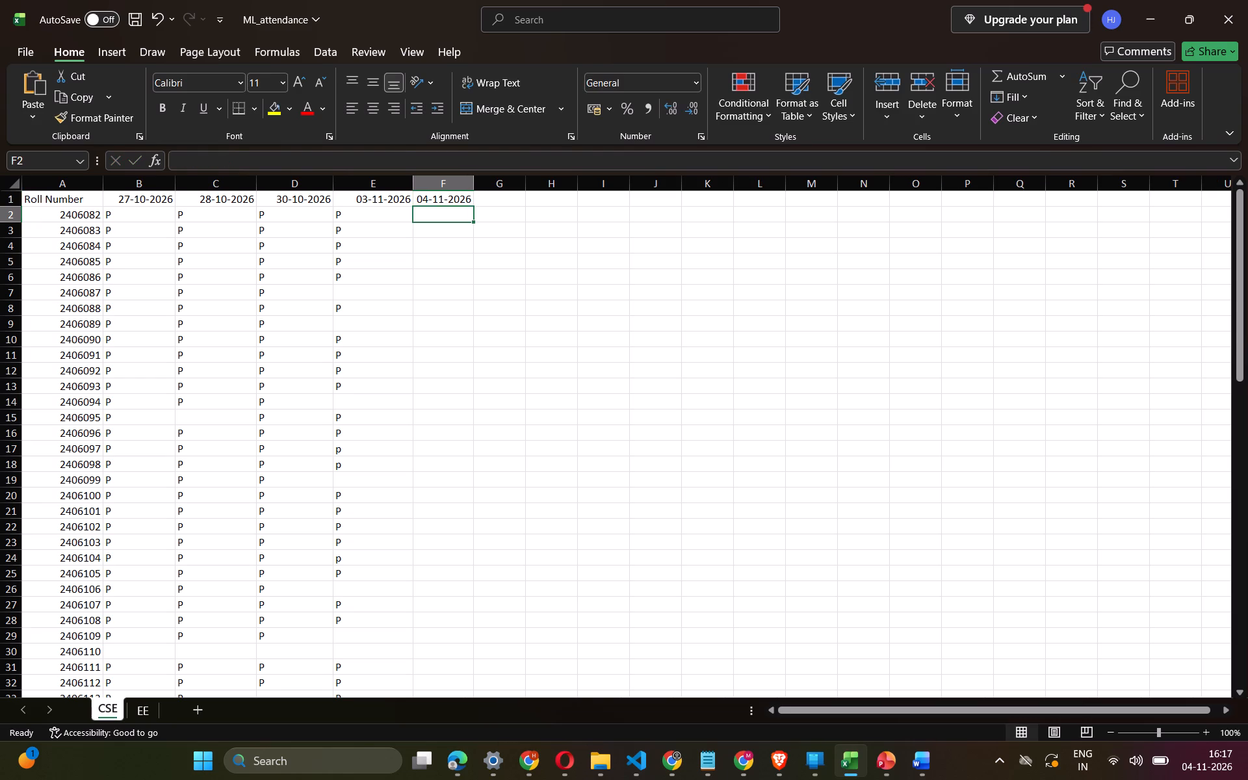
pyautogui.click(432, 200)
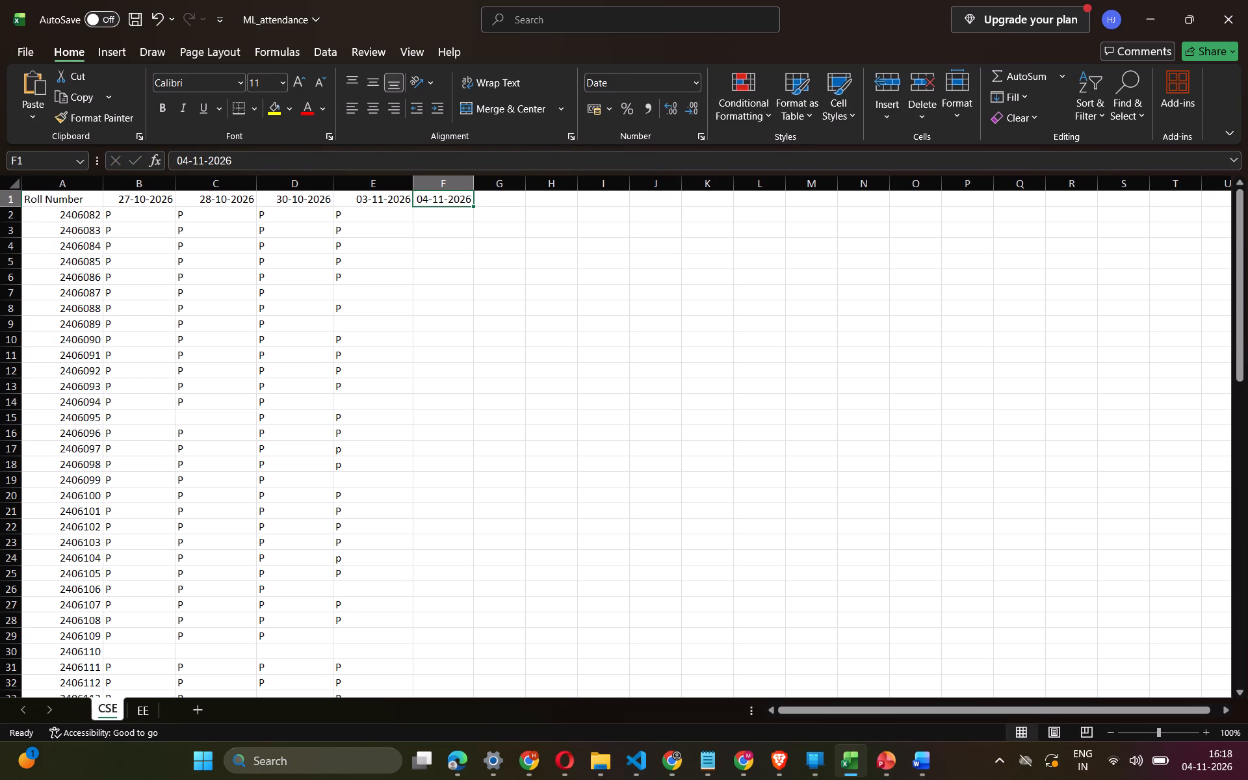
pyautogui.click(441, 215)
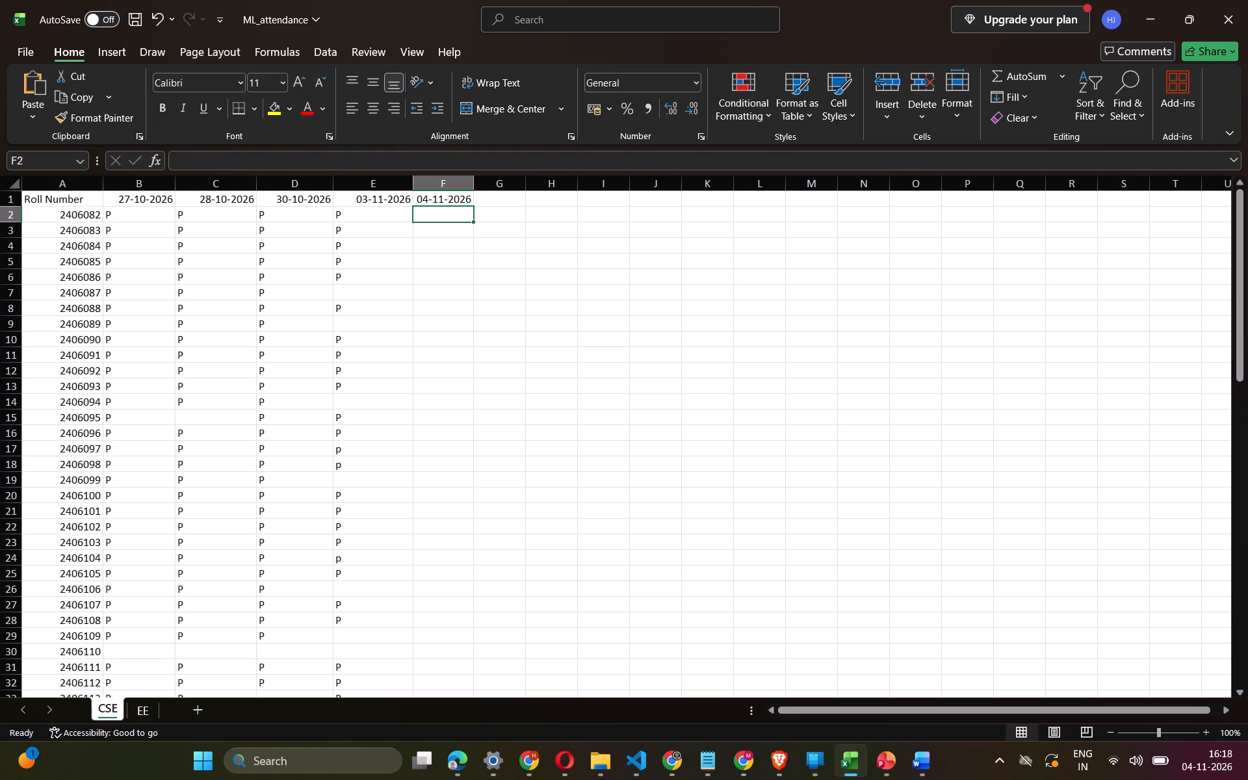
# Fill the blank 28-10-2026 attendance cells C15, C30, C35 and C38 with A.
pyautogui.click(188, 413)
pyautogui.hotkey('shift', 'a')
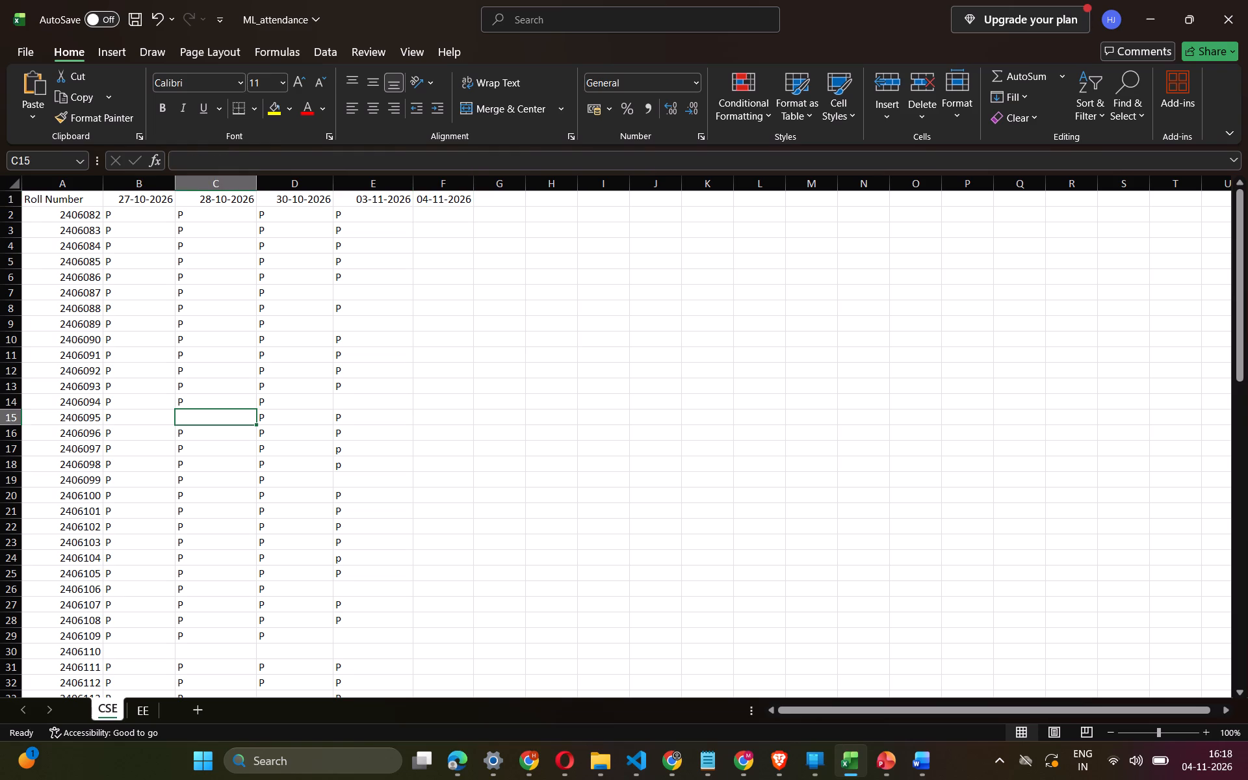
pyautogui.click(187, 424)
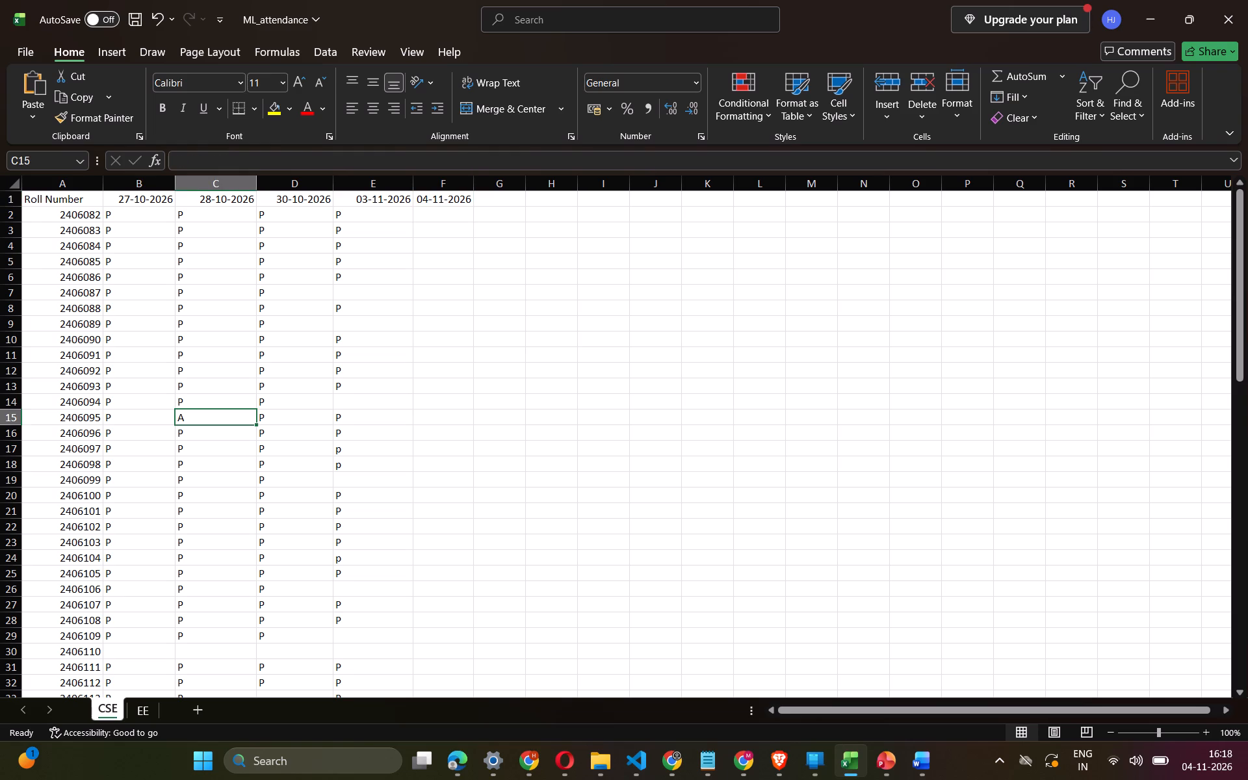
pyautogui.click(195, 417)
pyautogui.scroll(-2, 208, 461)
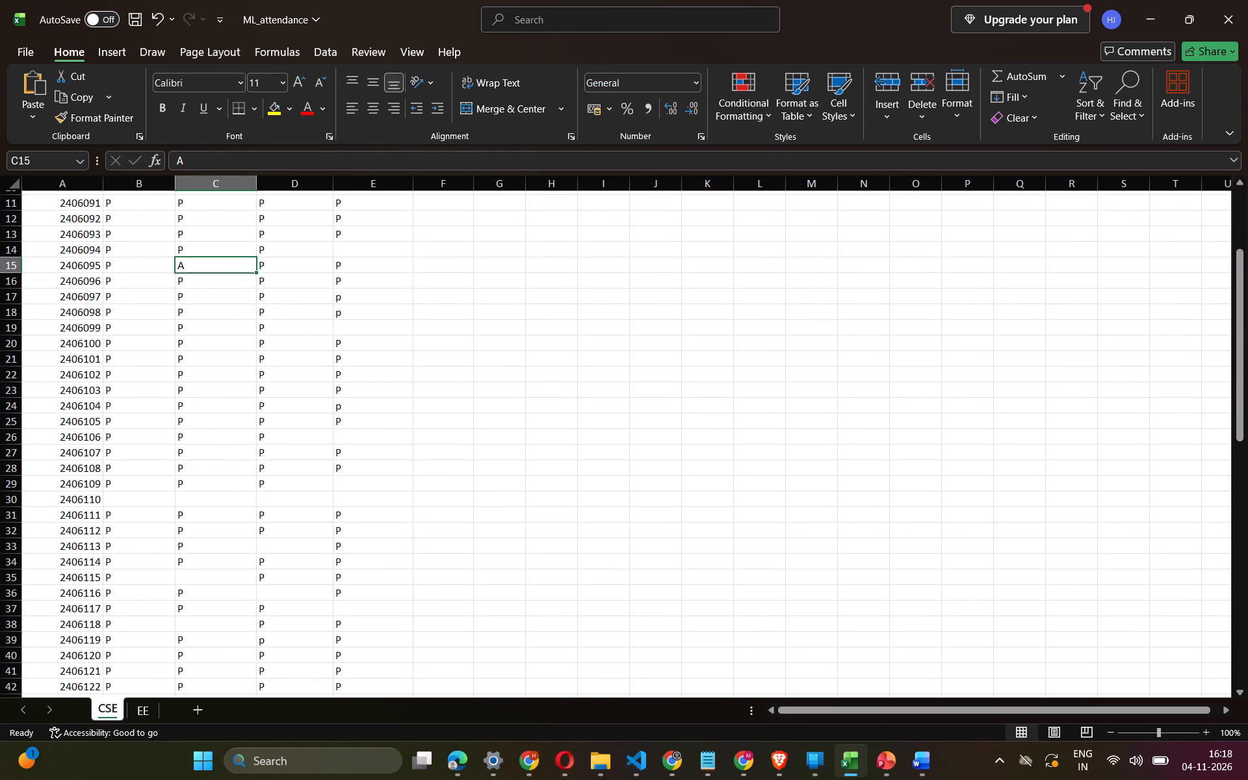
pyautogui.click(207, 497)
pyautogui.hotkey('shift', 'a')
pyautogui.scroll(-1, 207, 497)
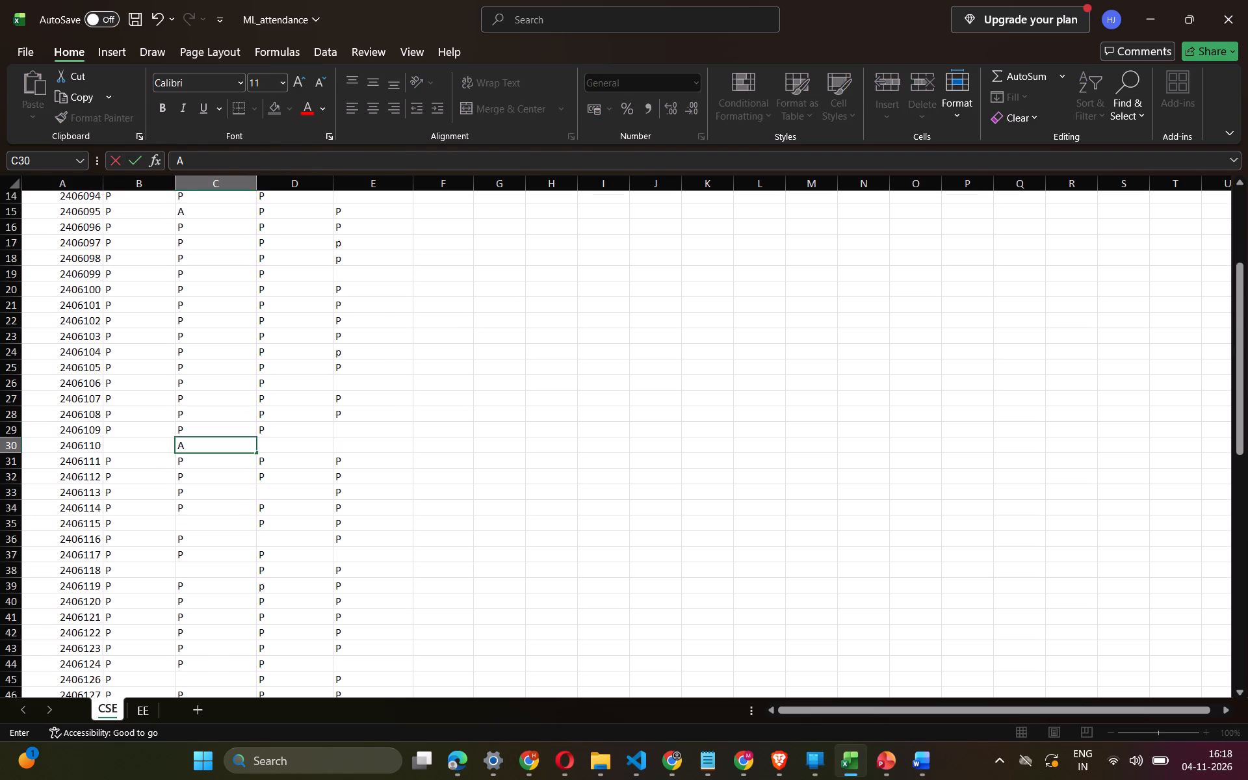
pyautogui.scroll(-1, 207, 497)
pyautogui.click(200, 372)
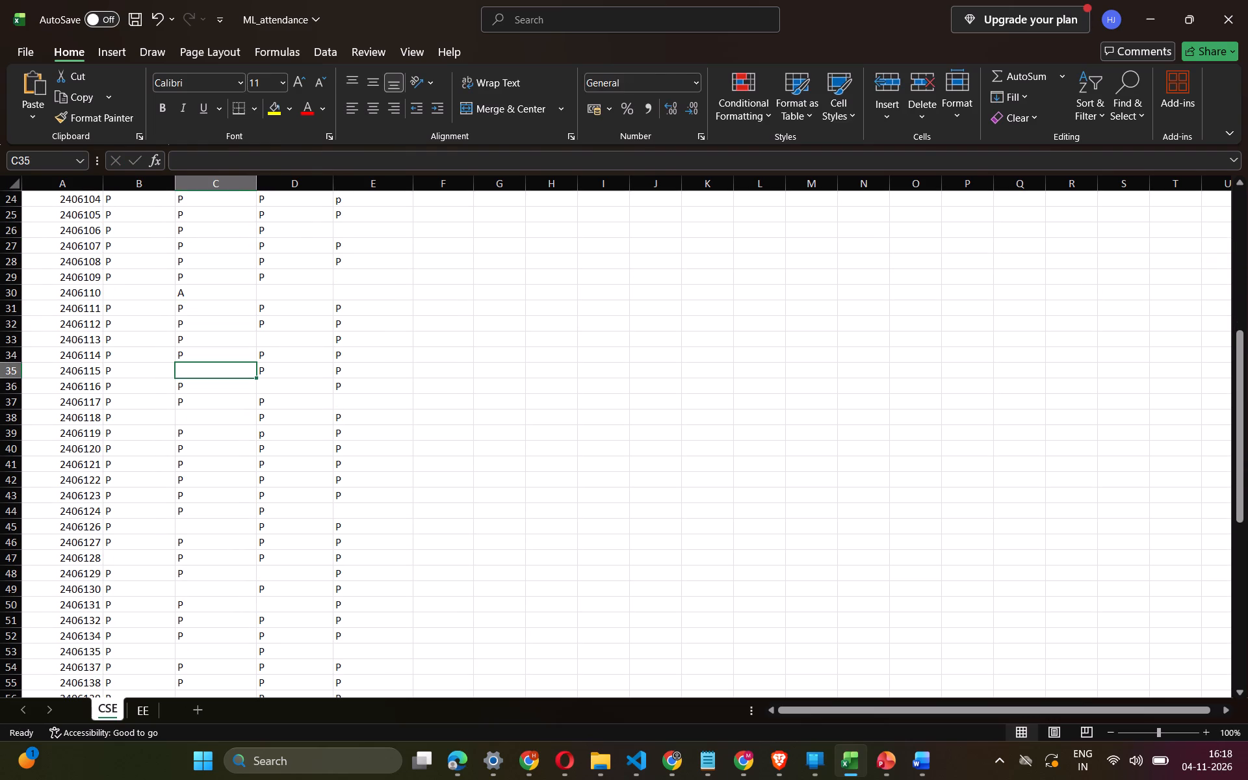
pyautogui.hotkey('shift', 'a')
pyautogui.scroll(-1, 200, 372)
pyautogui.click(187, 289)
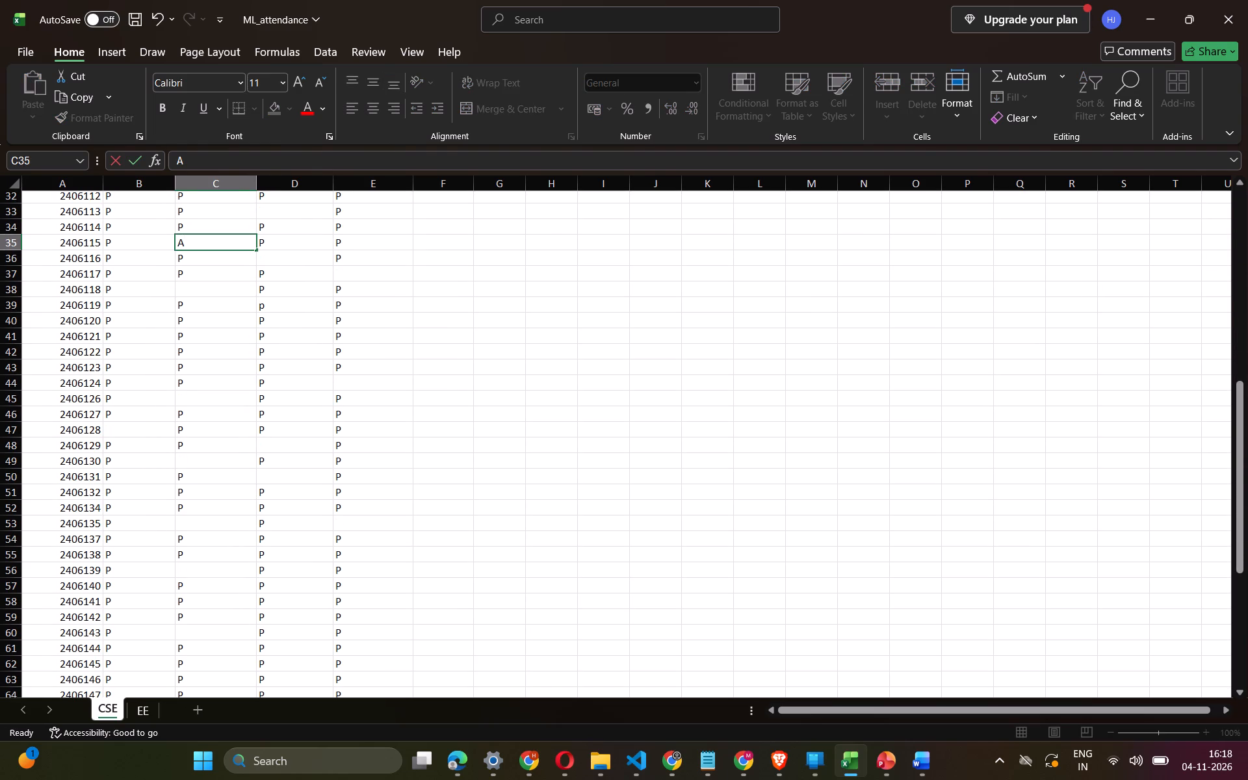
pyautogui.hotkey('shift', 'a')
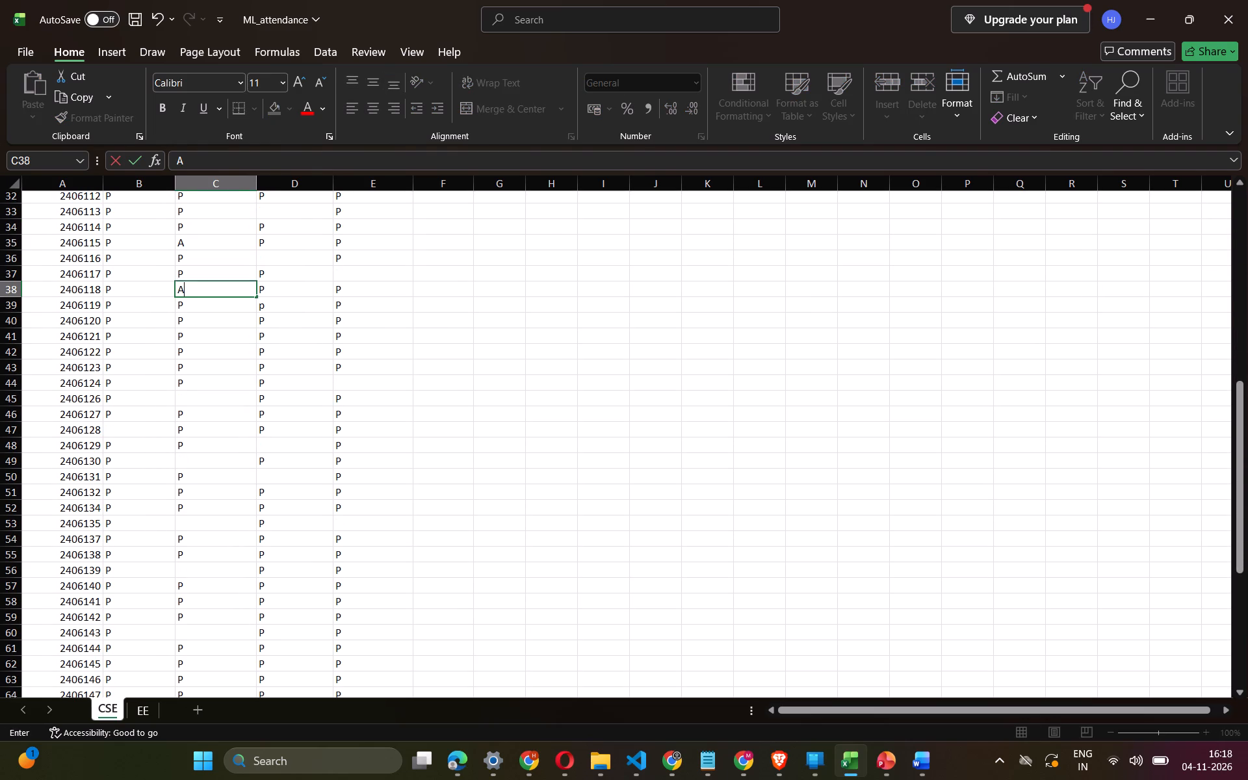
# Fill the blank 28-10-2026 attendance cells C45, C49, C53, C56 and C60 with A.
pyautogui.click(203, 398)
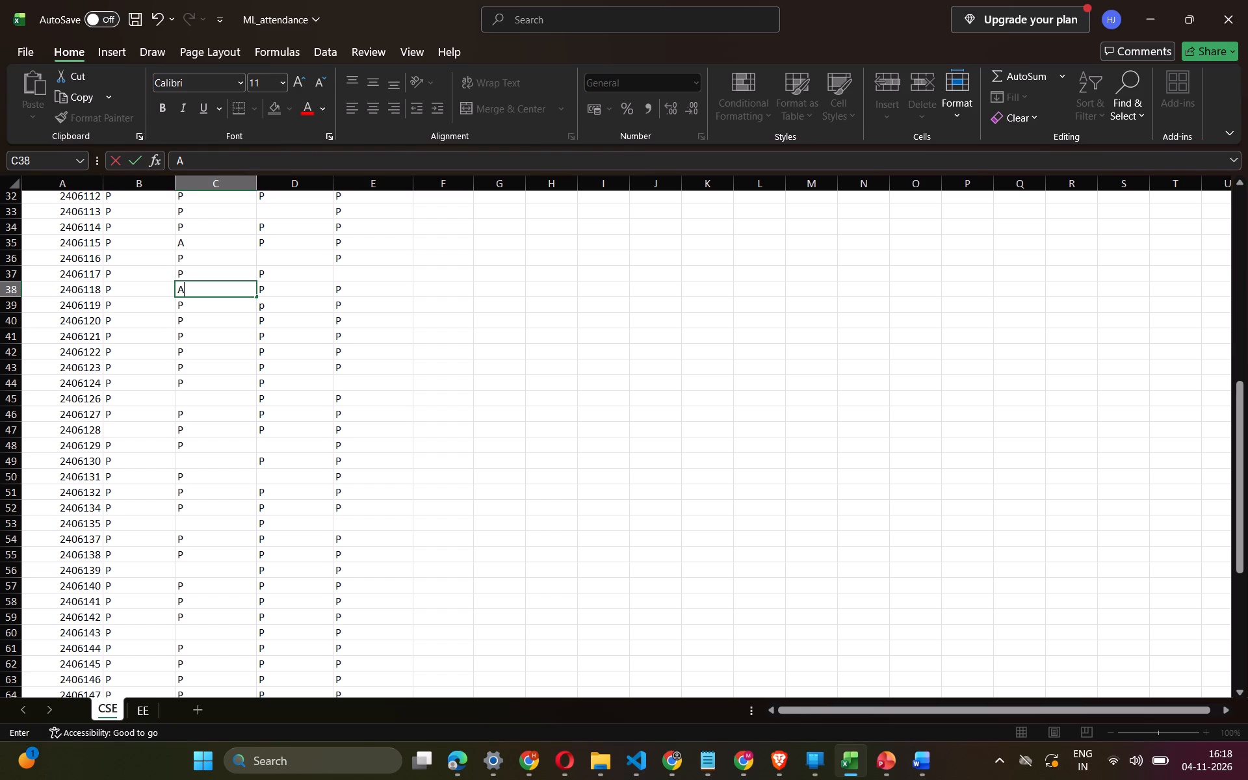
pyautogui.click(203, 398)
pyautogui.hotkey('shift', 'a')
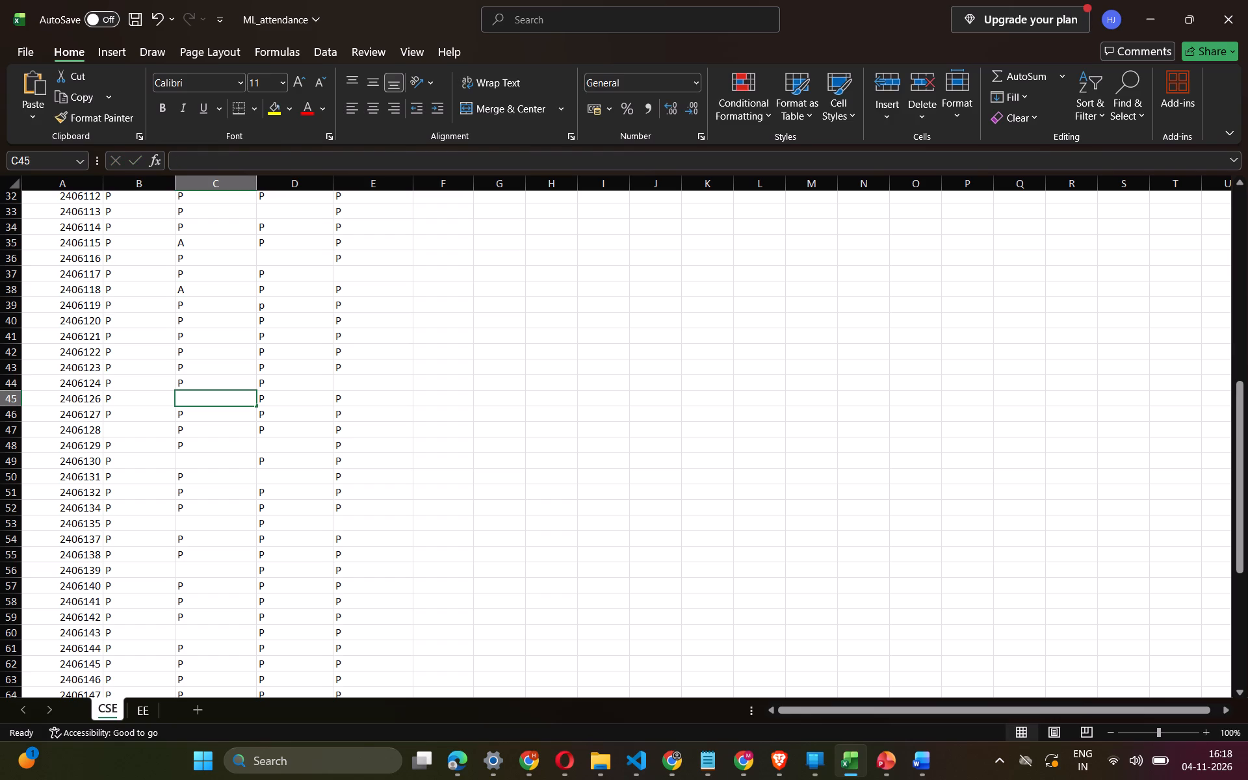
pyautogui.scroll(-1, 203, 398)
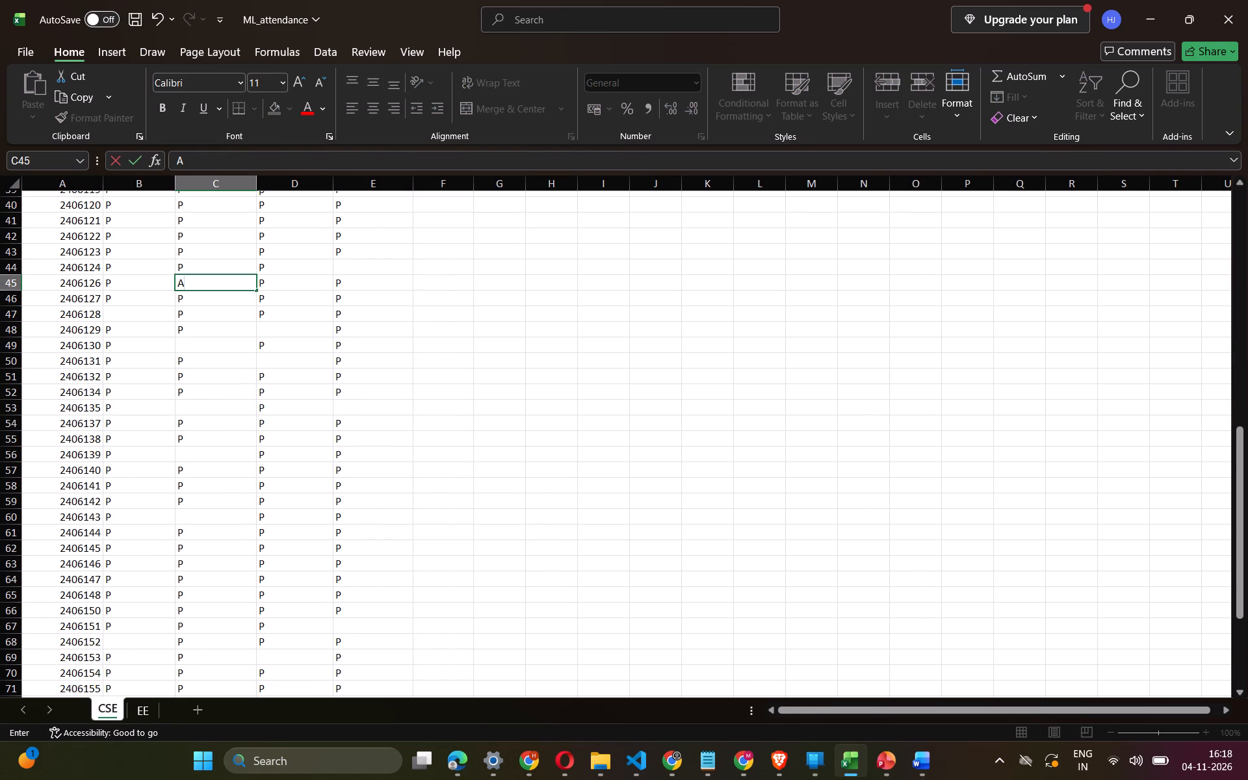
pyautogui.click(191, 347)
pyautogui.hotkey('shift', 'a')
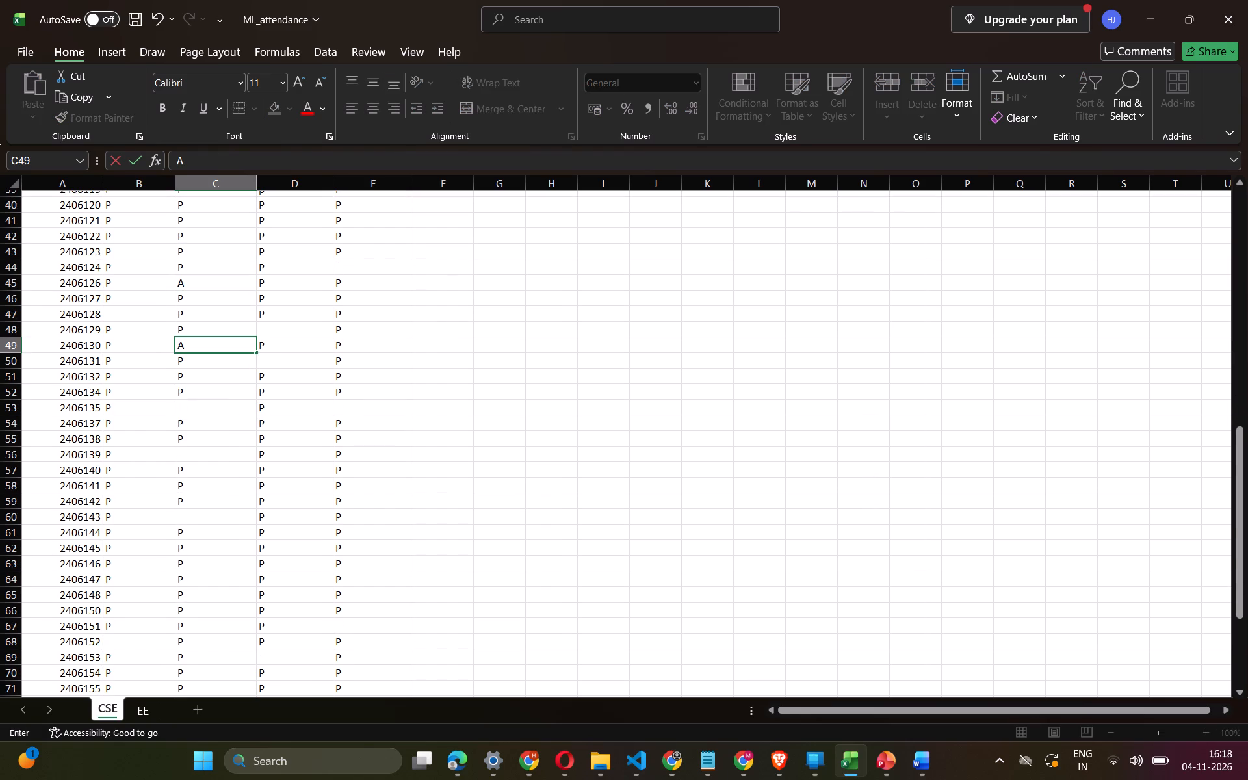
pyautogui.click(200, 402)
pyautogui.hotkey('shift', 'a')
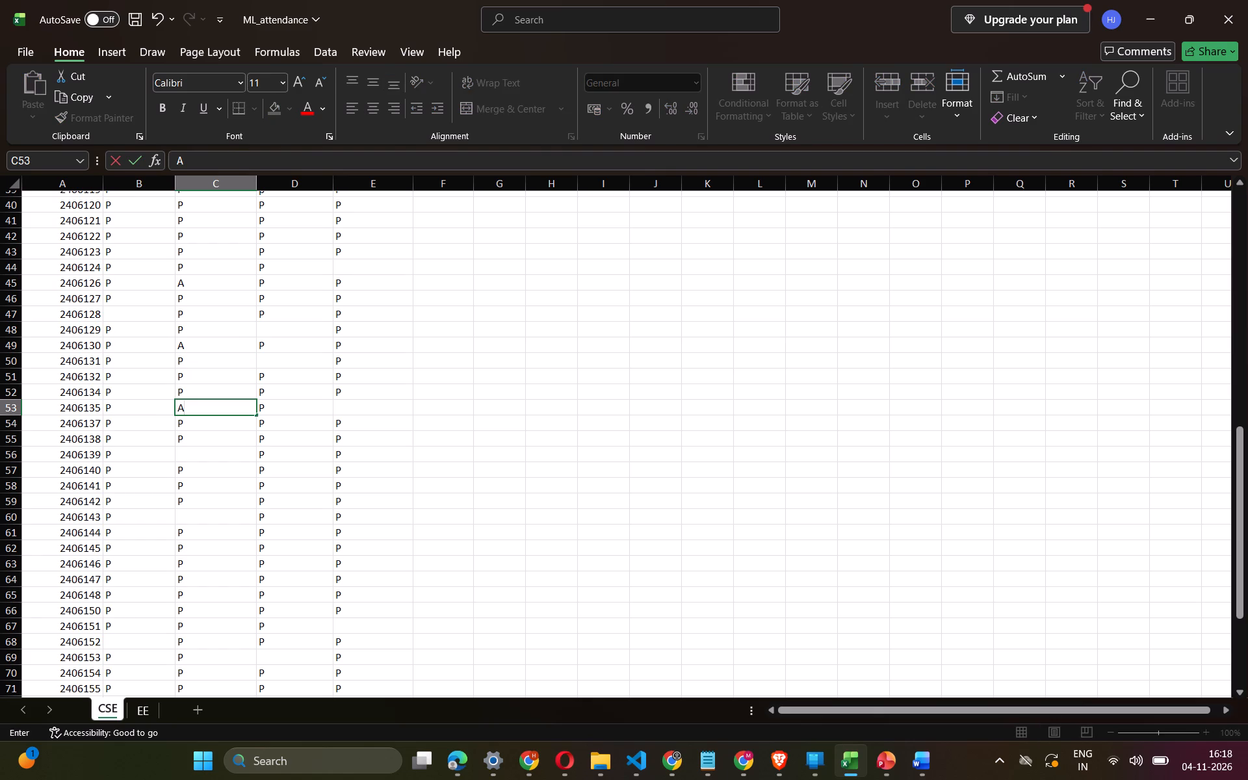
pyautogui.click(200, 460)
pyautogui.hotkey('shift', 'a')
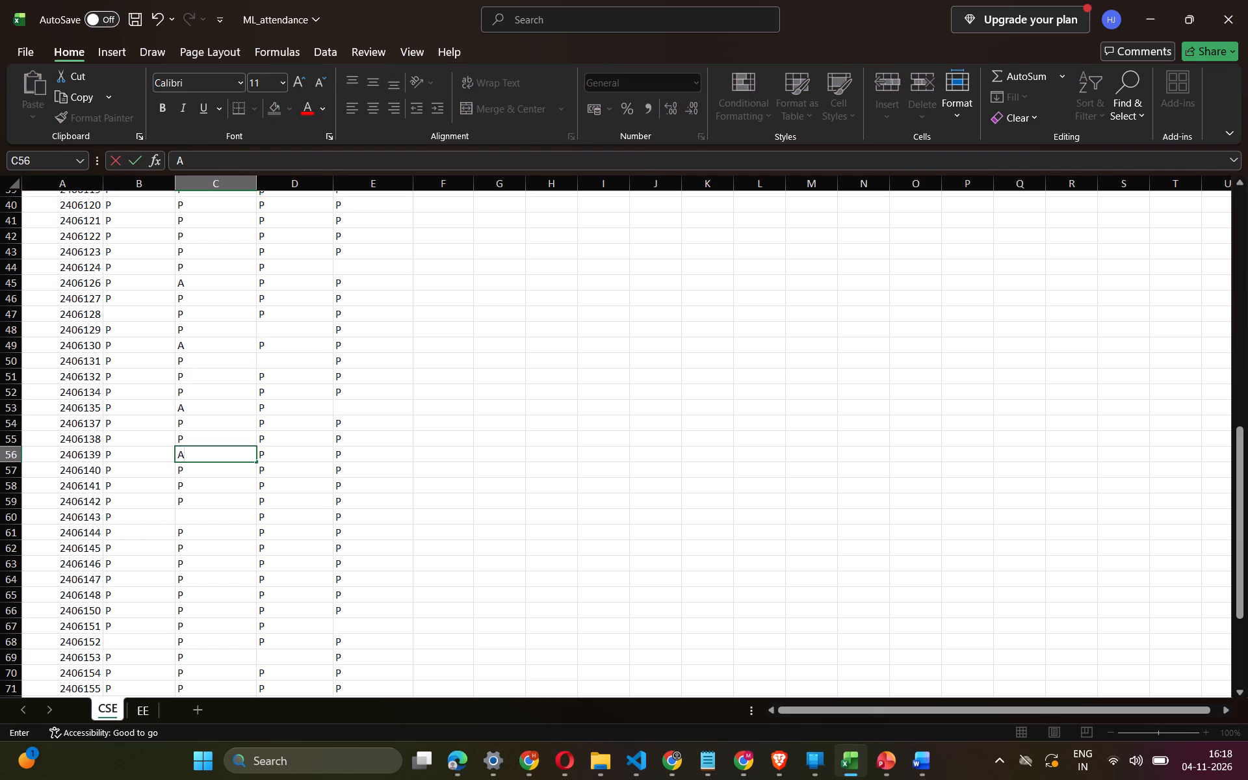
pyautogui.click(201, 515)
pyautogui.hotkey('shift', 'a')
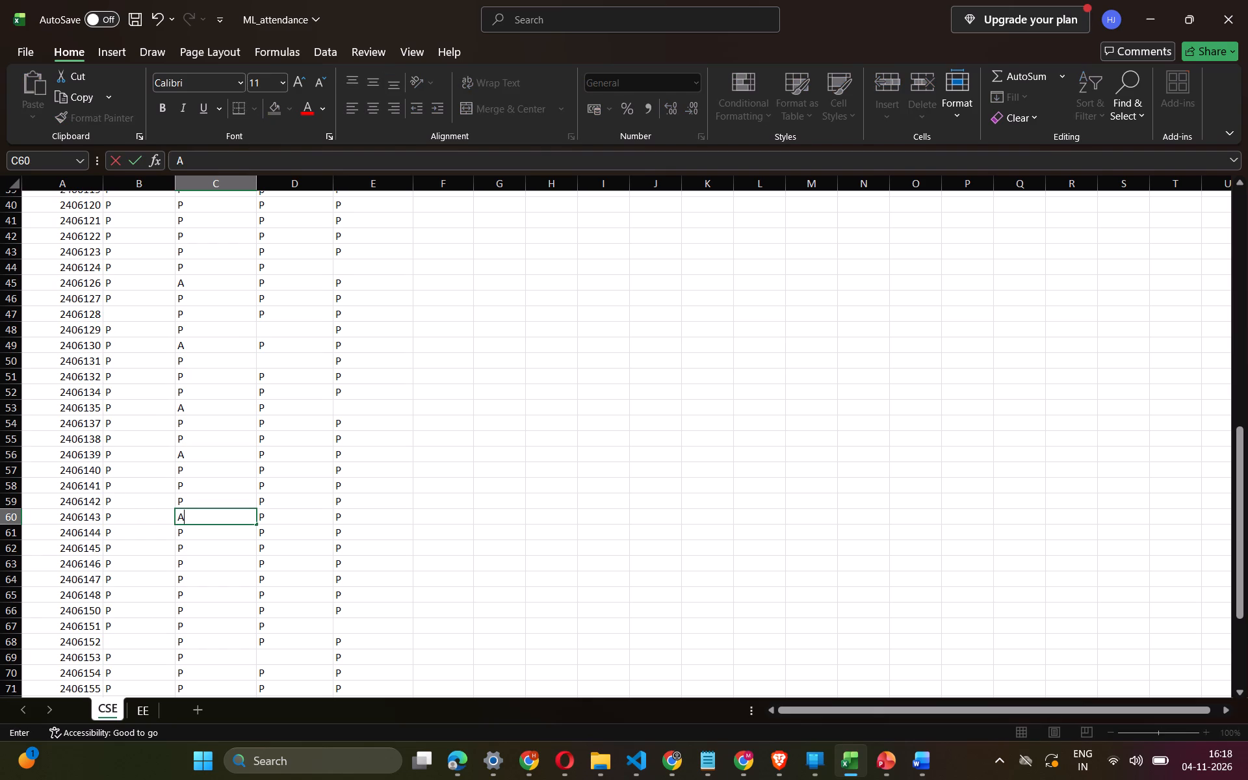
# Fill the remaining blank 28-10-2026 attendance cells C73, C74 and C79 with A.
pyautogui.scroll(-1, 203, 519)
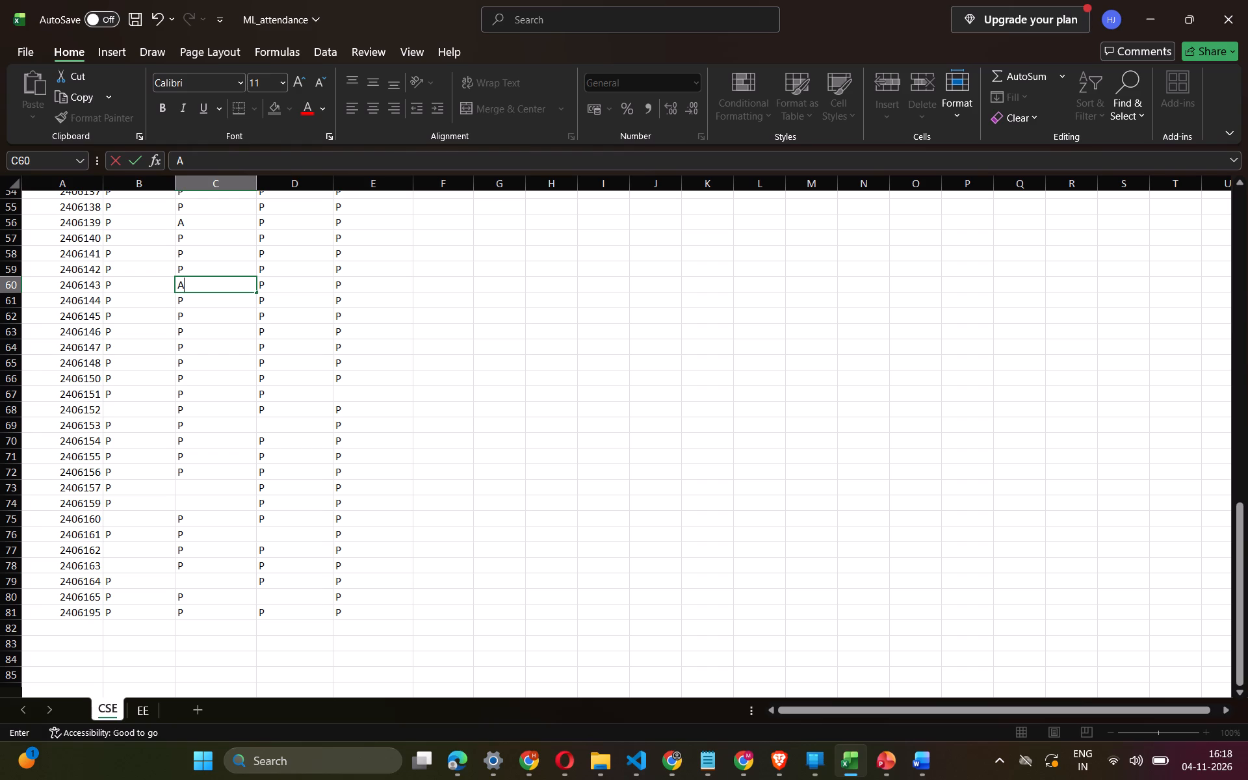
pyautogui.click(200, 481)
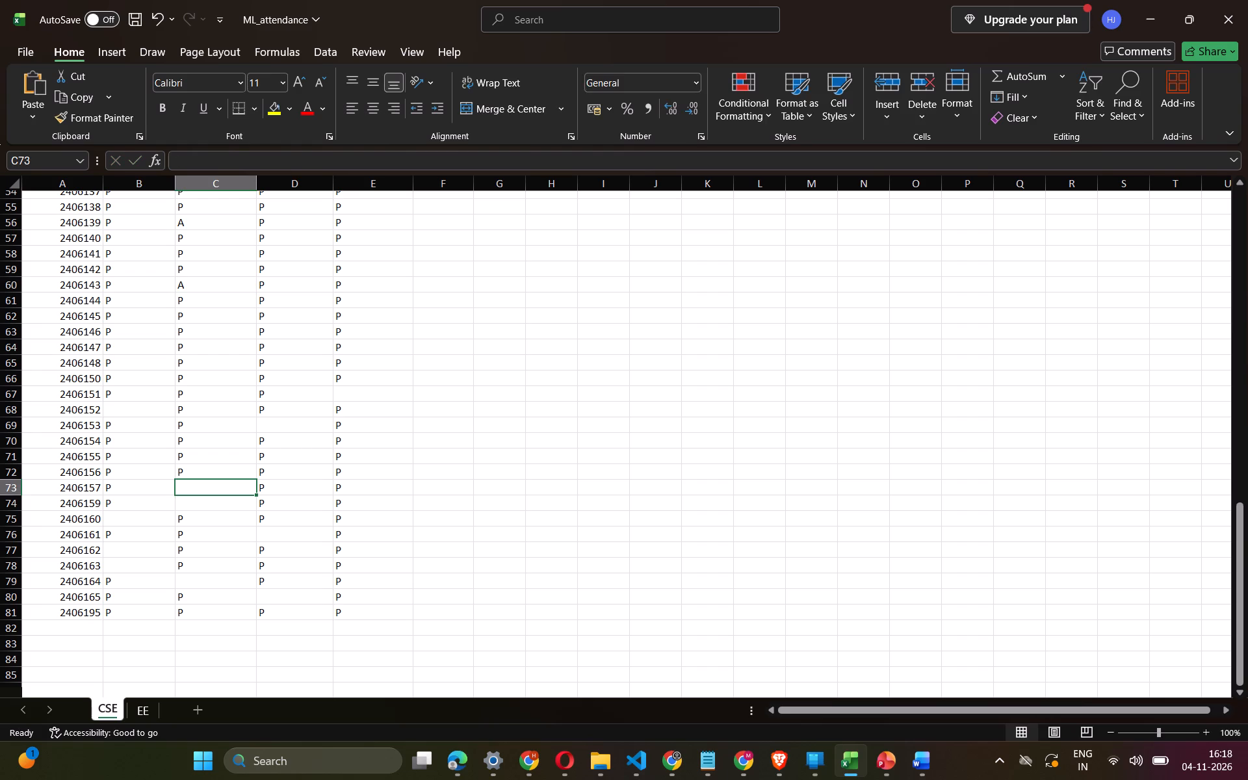
pyautogui.hotkey('shift', 'a')
pyautogui.click(192, 510)
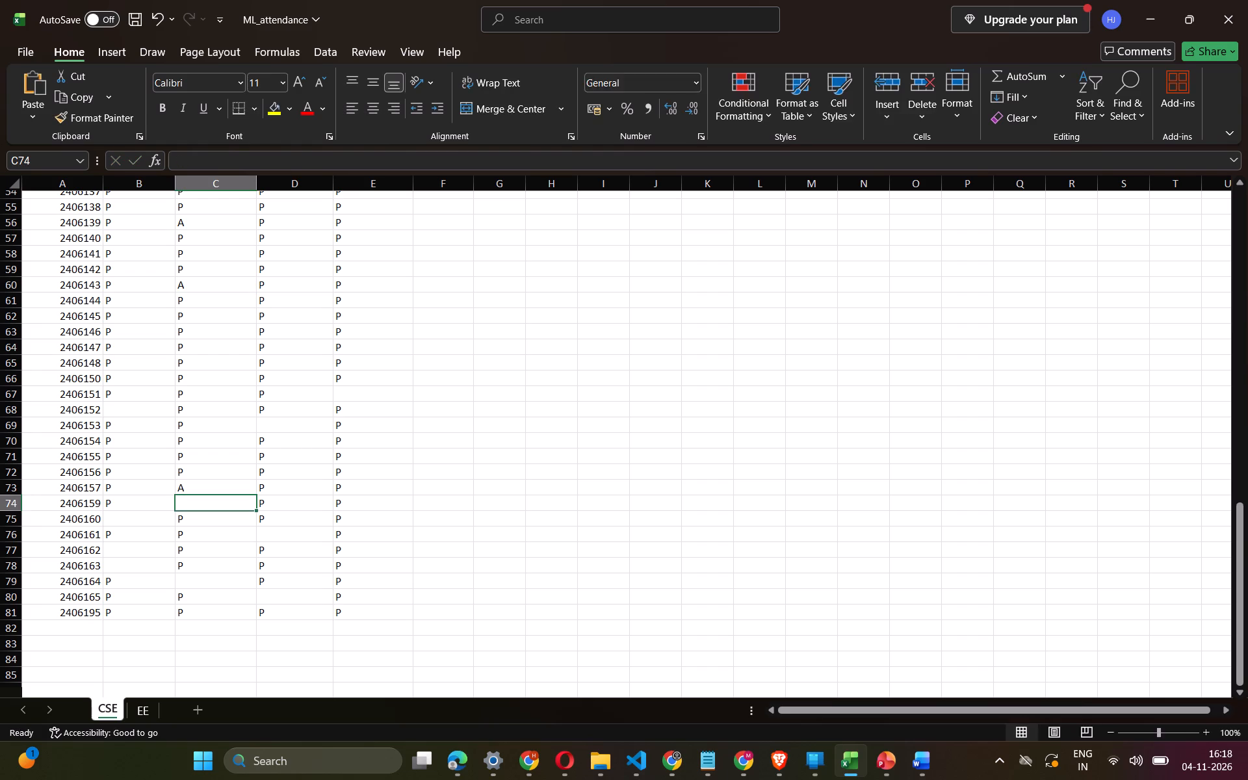
pyautogui.hotkey('shift', 'a')
pyautogui.click(192, 588)
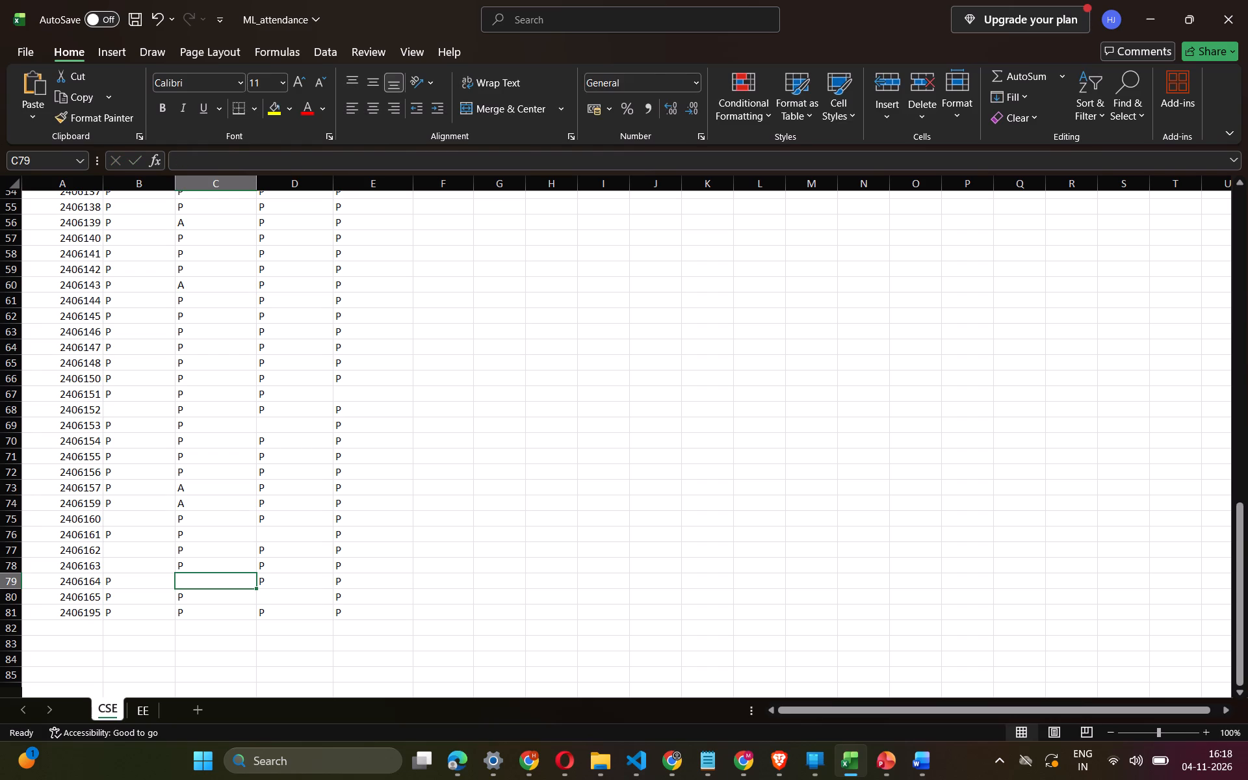
pyautogui.hotkey('shift', 'a')
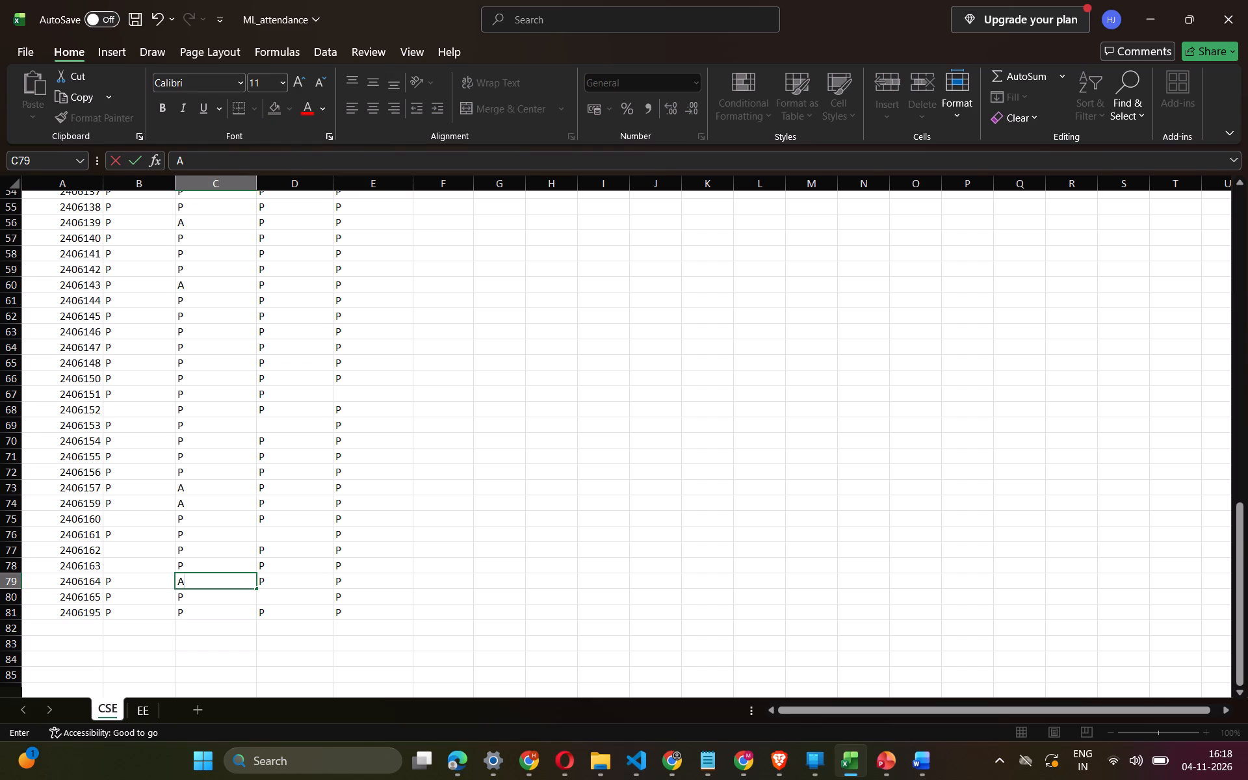
# Fill the blank 27-10-2026 attendance cells B47 and B68 with A.
pyautogui.scroll(2, 192, 588)
pyautogui.scroll(4, 193, 376)
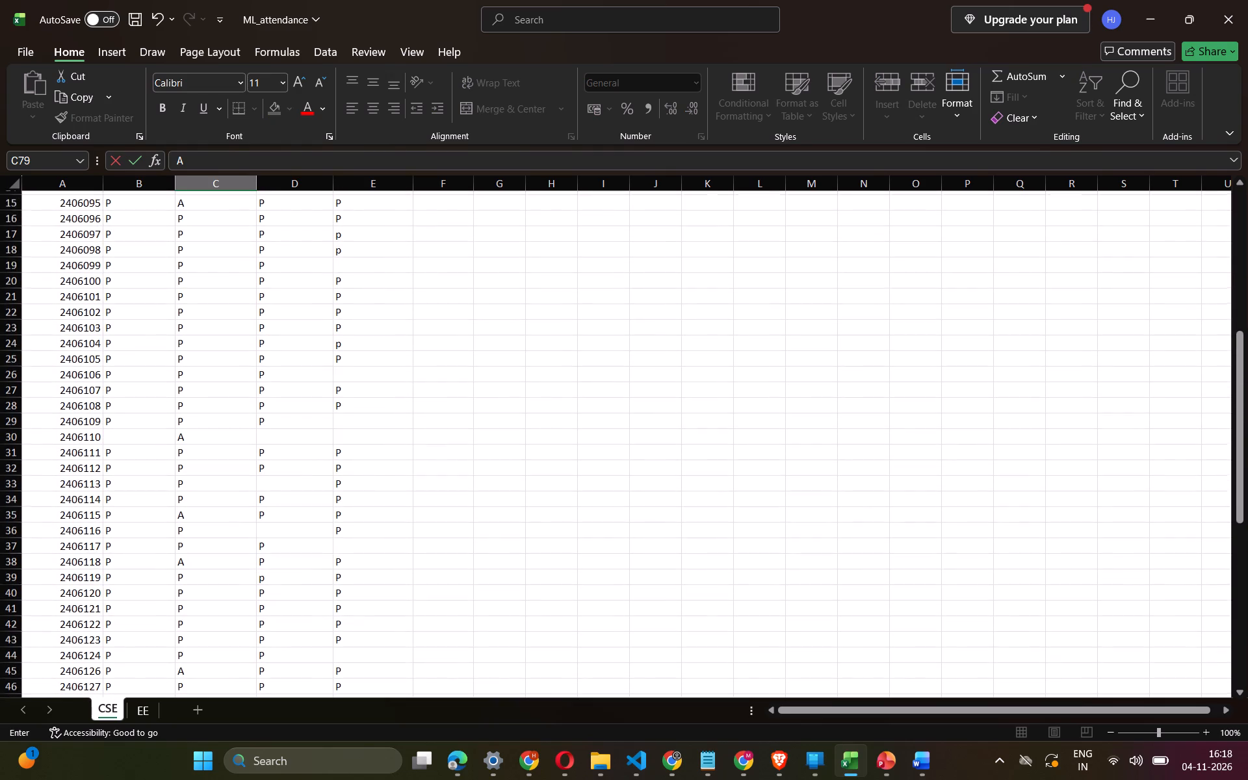
pyautogui.scroll(2, 193, 376)
pyautogui.scroll(-2, 193, 376)
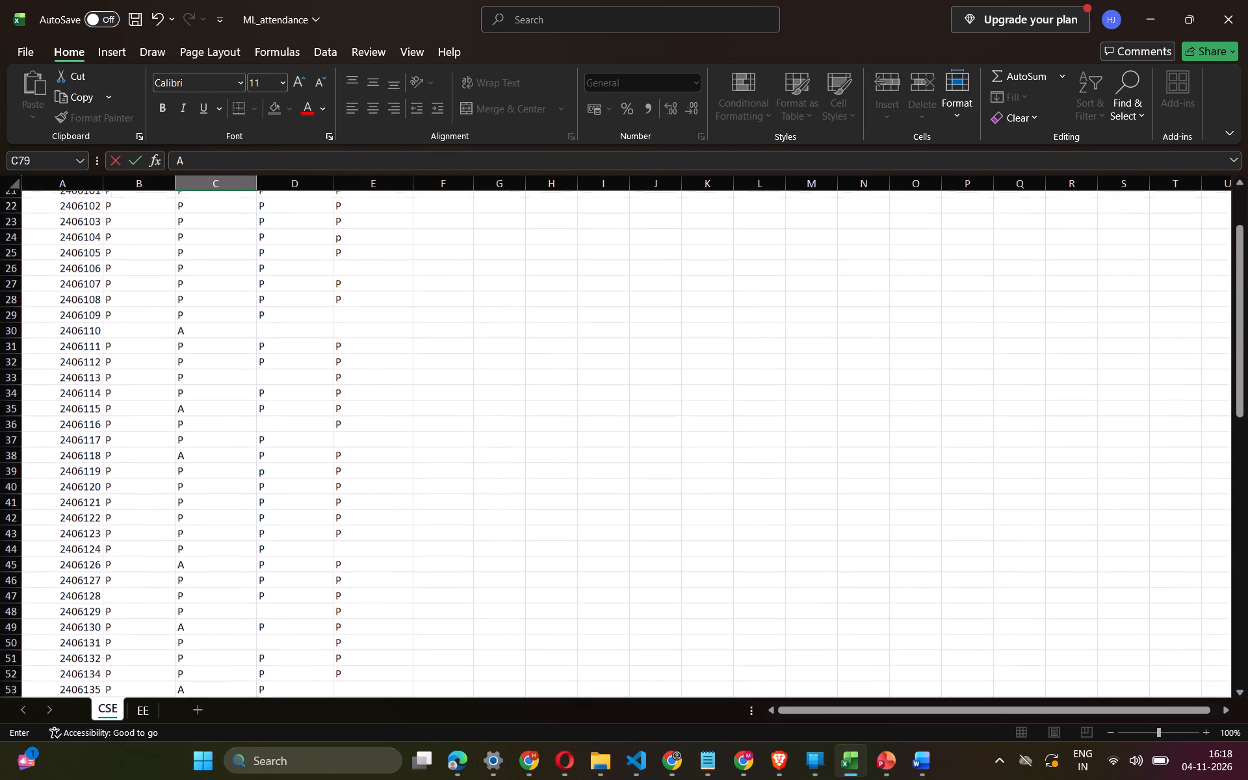
pyautogui.scroll(-1, 193, 376)
pyautogui.click(116, 480)
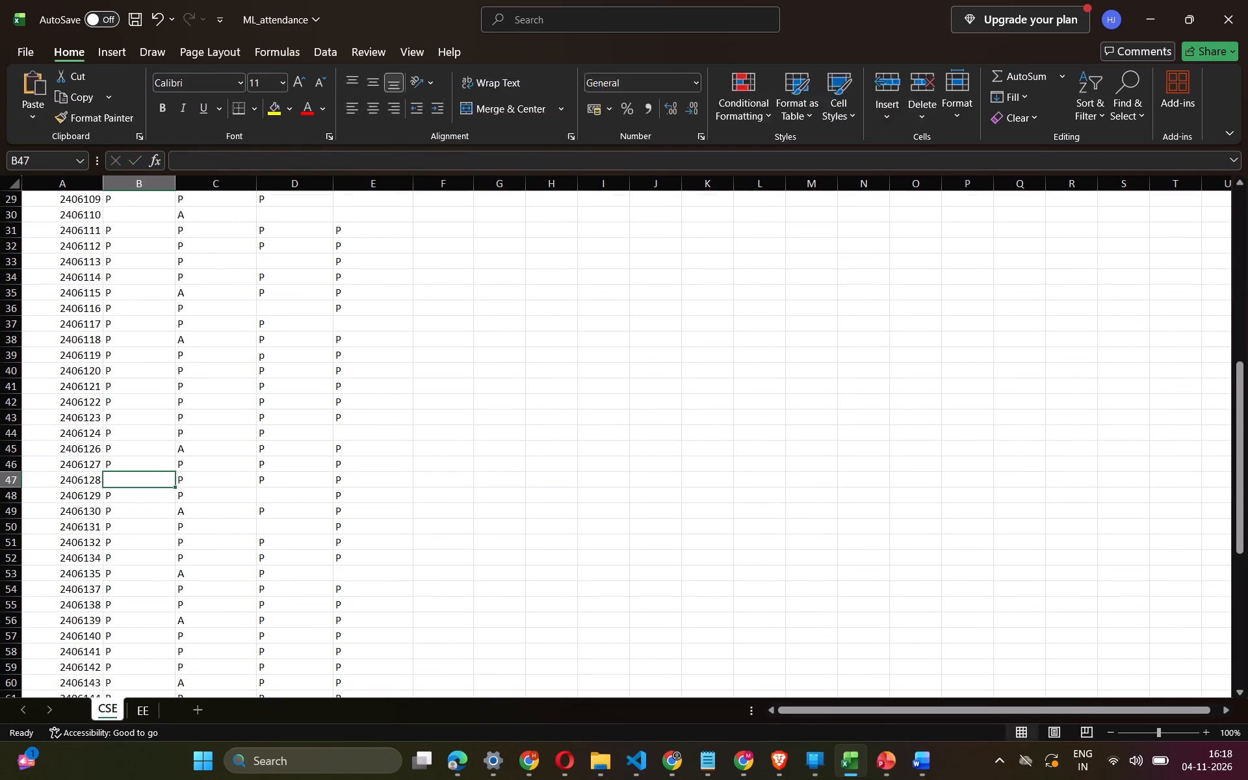
pyautogui.hotkey('shift', 'a')
pyautogui.scroll(-1, 116, 480)
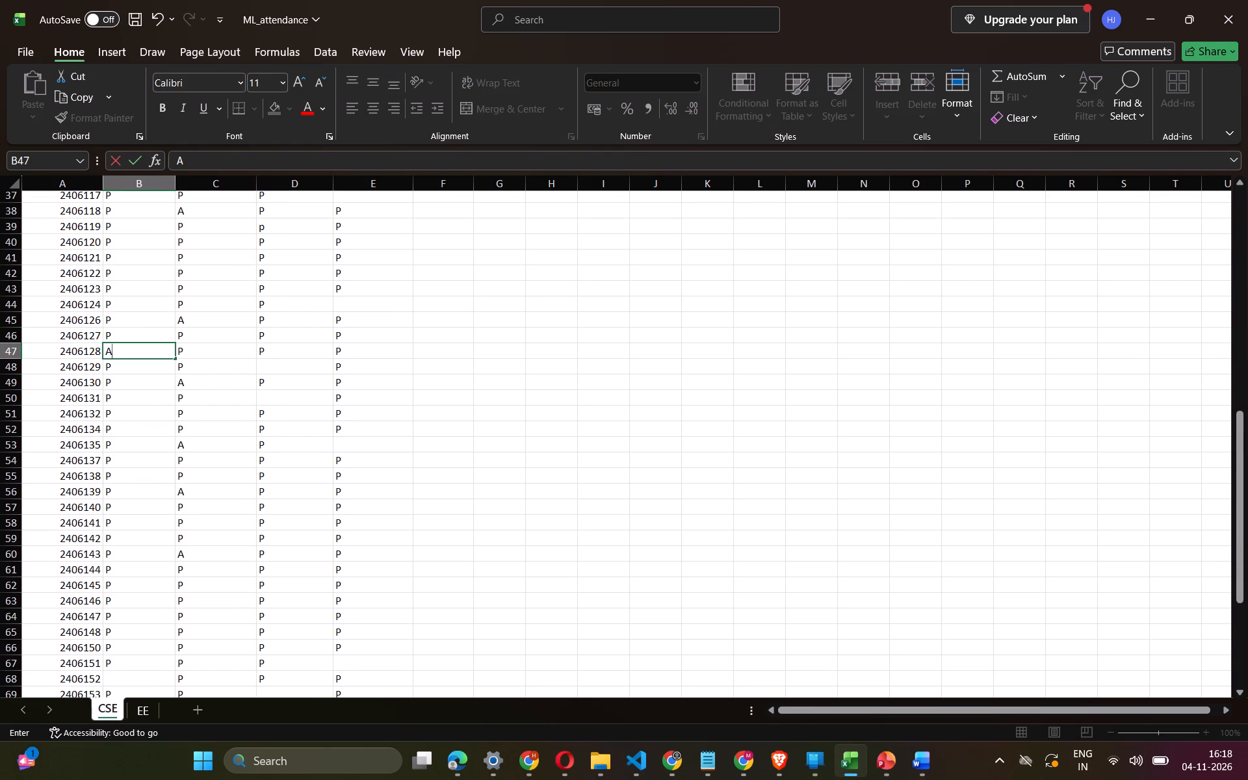
pyautogui.scroll(-1, 124, 592)
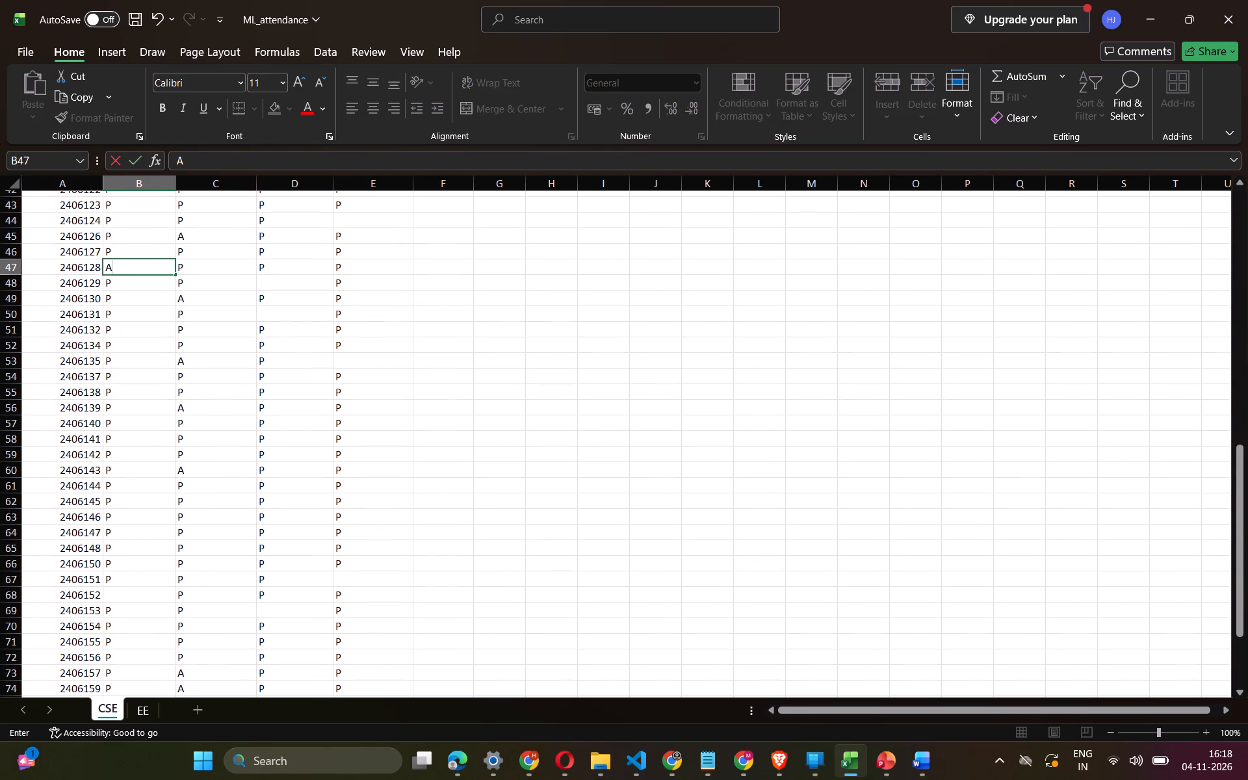
pyautogui.click(118, 592)
pyautogui.hotkey('shift', 'a')
# Fill the blank 27-10-2026 attendance cells B75, B77 and B78 with A.
pyautogui.scroll(-1, 118, 592)
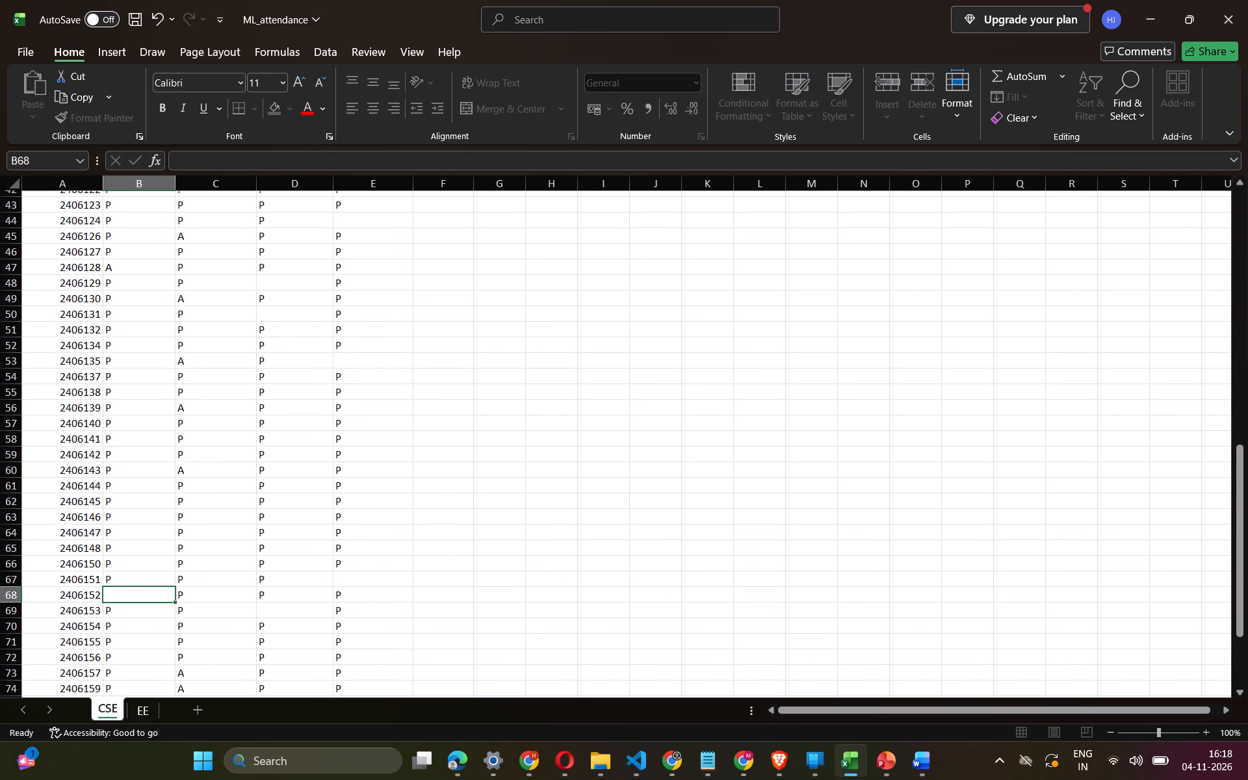
pyautogui.scroll(-2, 118, 592)
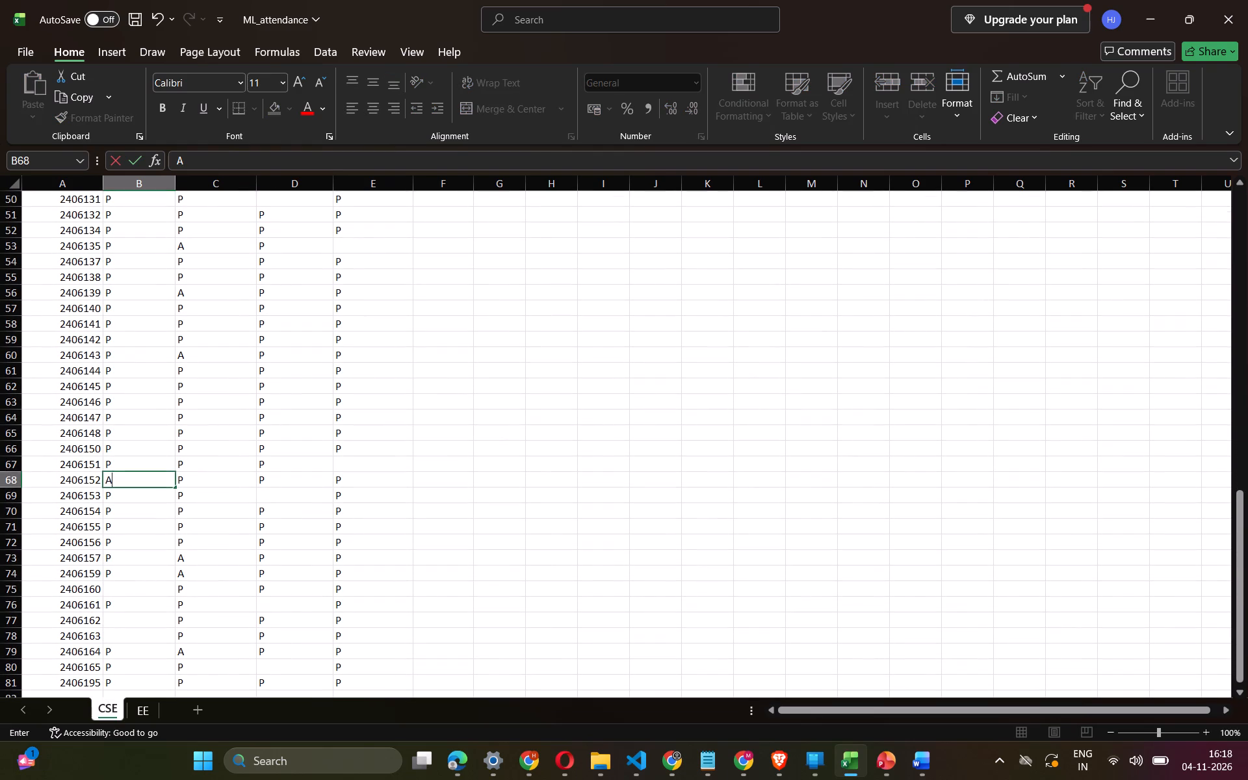
pyautogui.click(117, 587)
pyautogui.hotkey('shift', 'a')
pyautogui.scroll(-1, 117, 587)
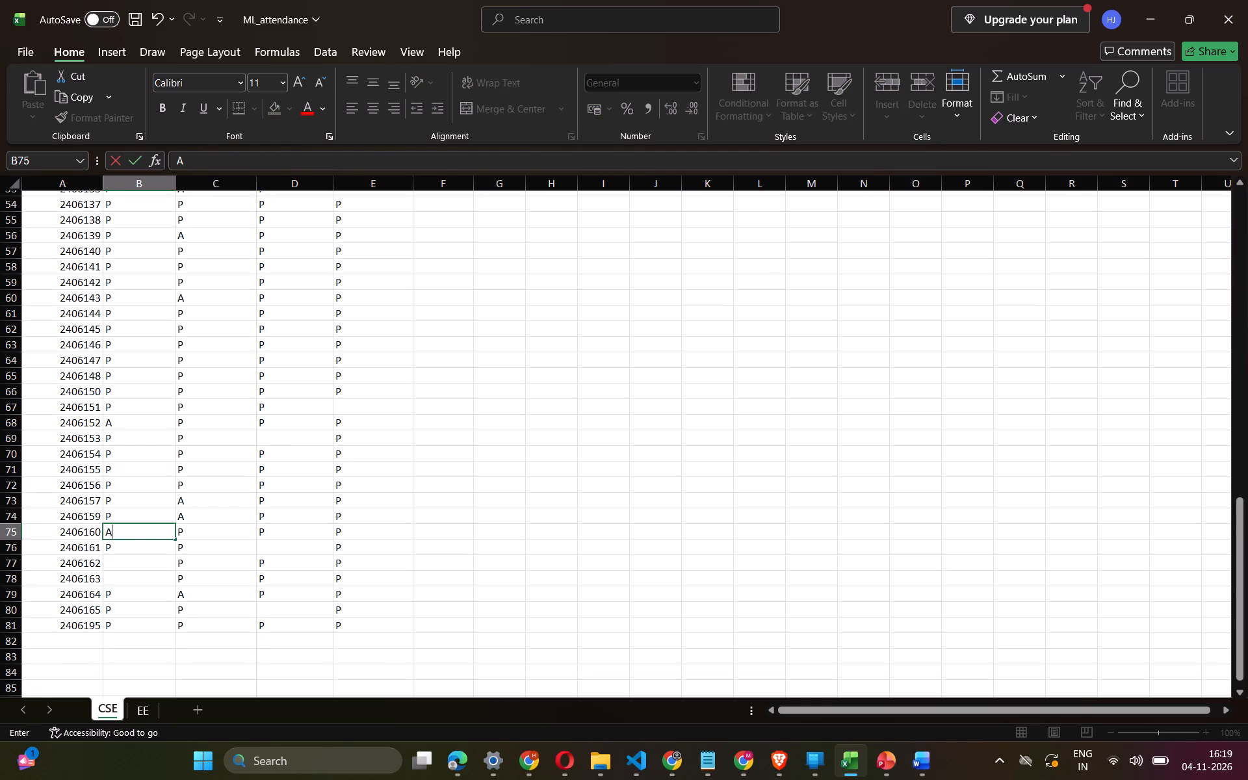
pyautogui.click(118, 558)
pyautogui.hotkey('shift', 'a')
pyautogui.click(118, 581)
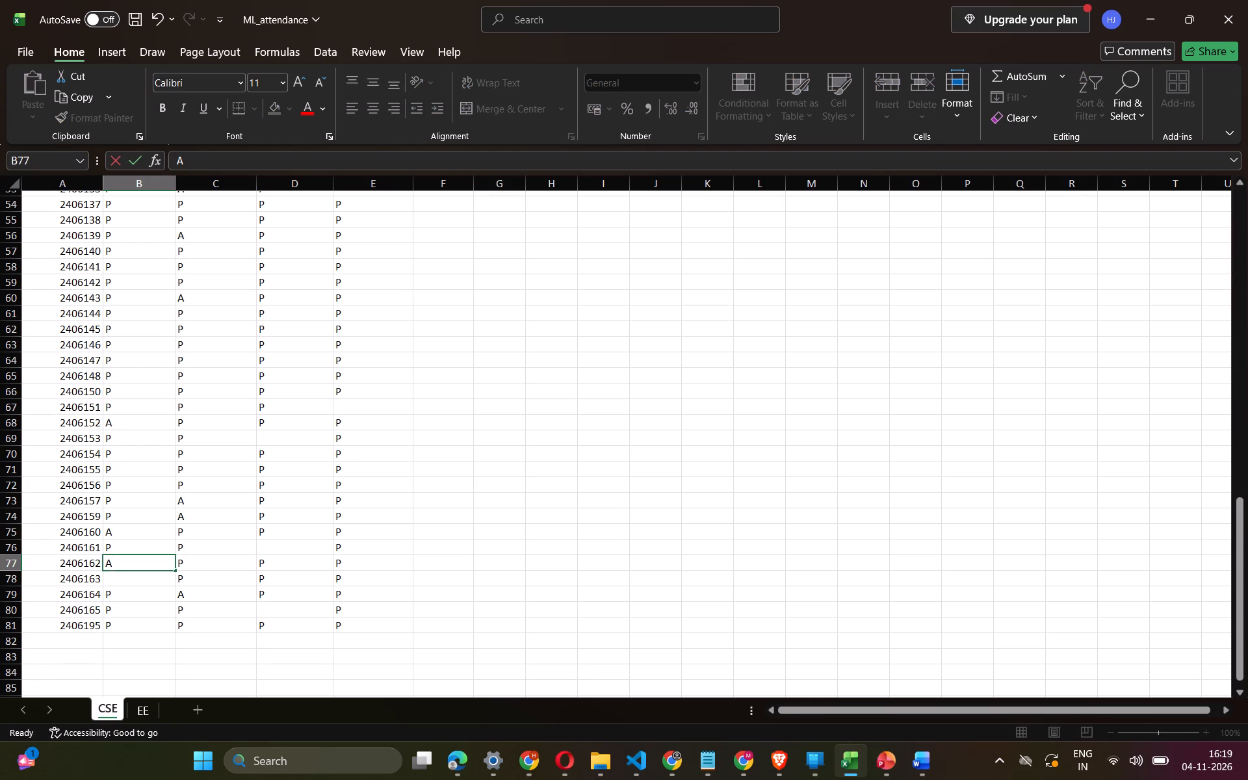
pyautogui.hotkey('shift', 'a')
pyautogui.scroll(1, 118, 581)
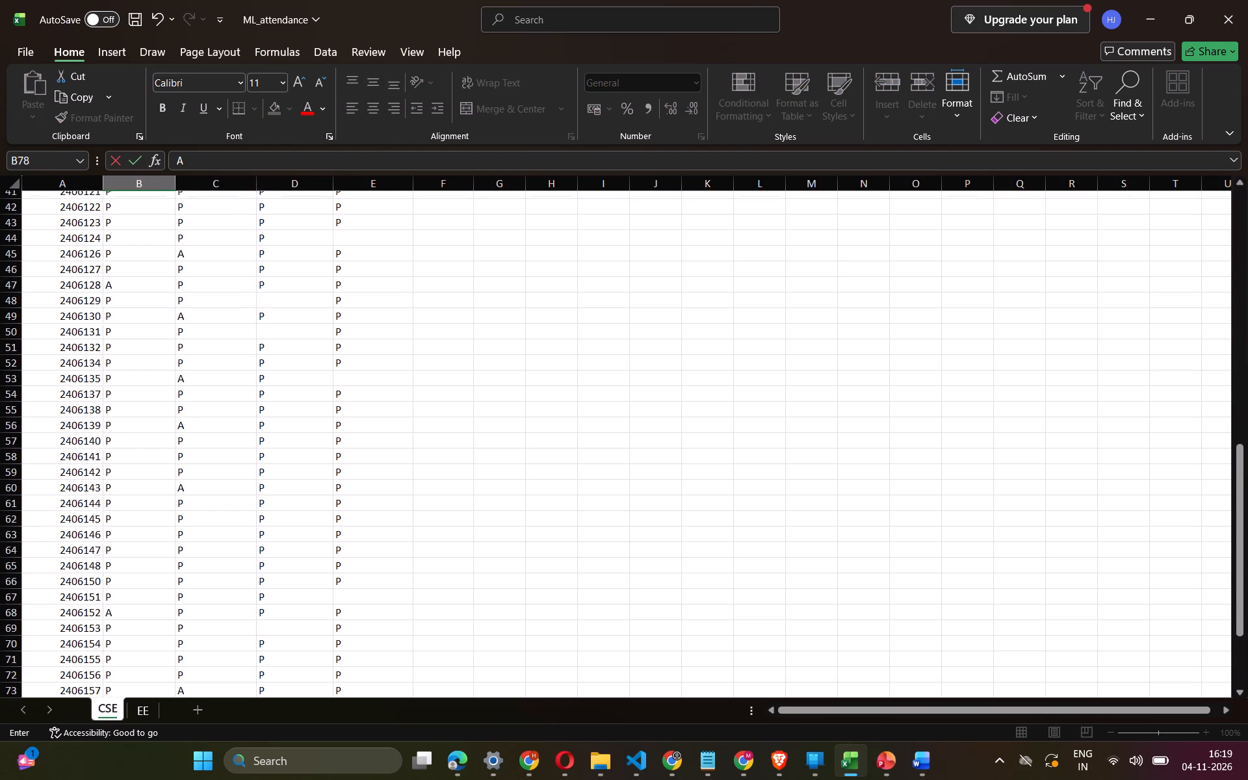
pyautogui.scroll(6, 118, 581)
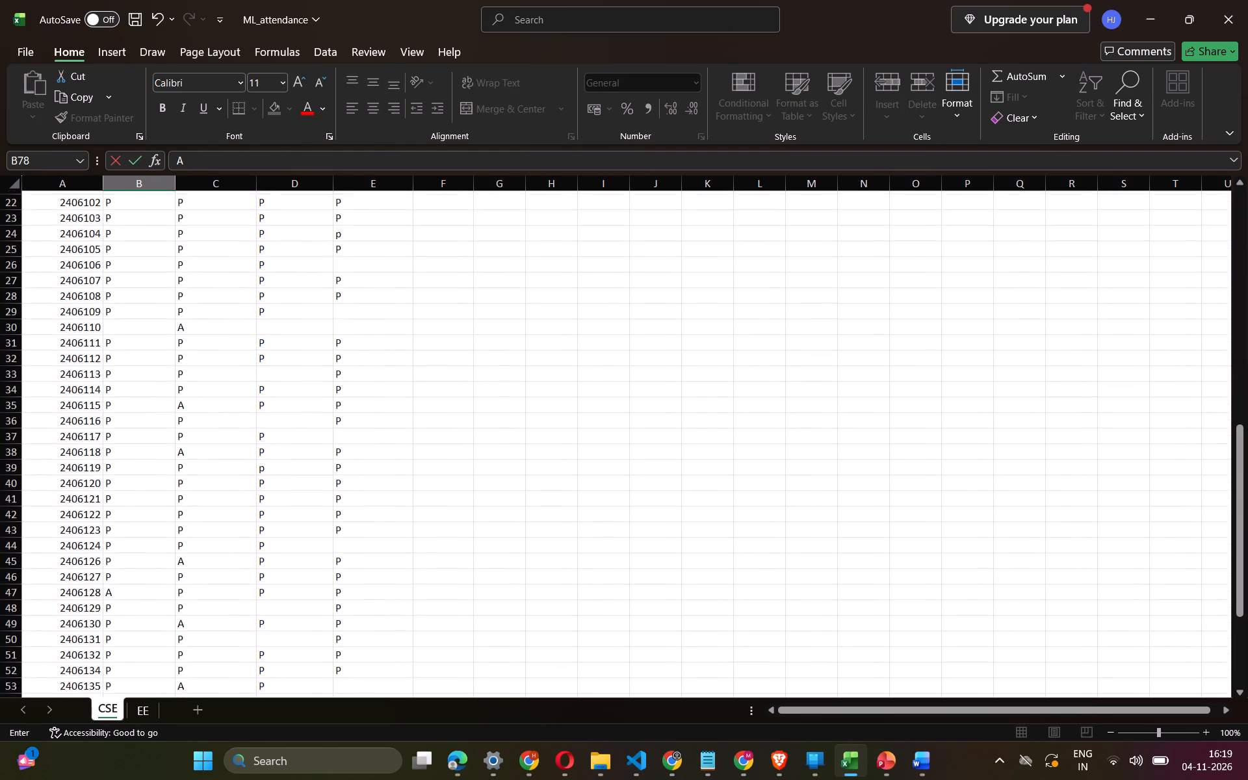
pyautogui.scroll(1, 118, 581)
pyautogui.click(120, 359)
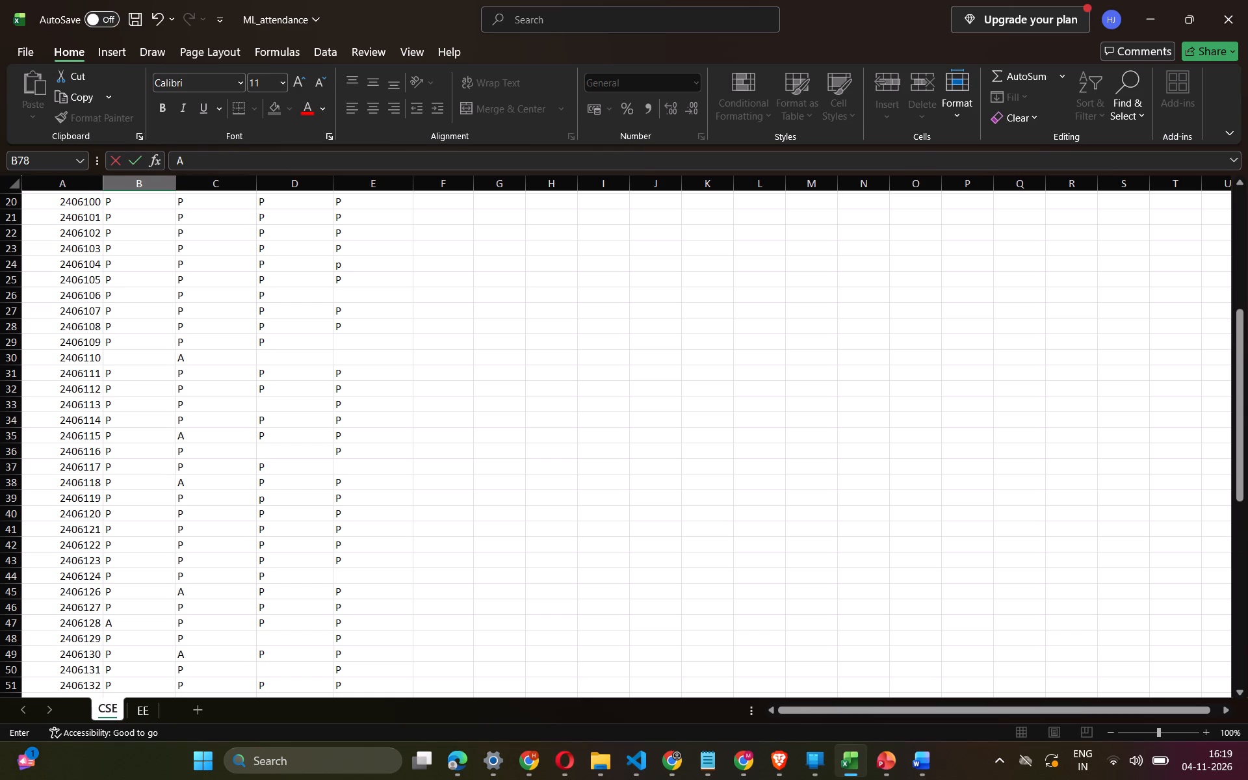
pyautogui.click(120, 359)
pyautogui.hotkey('shift', 'a')
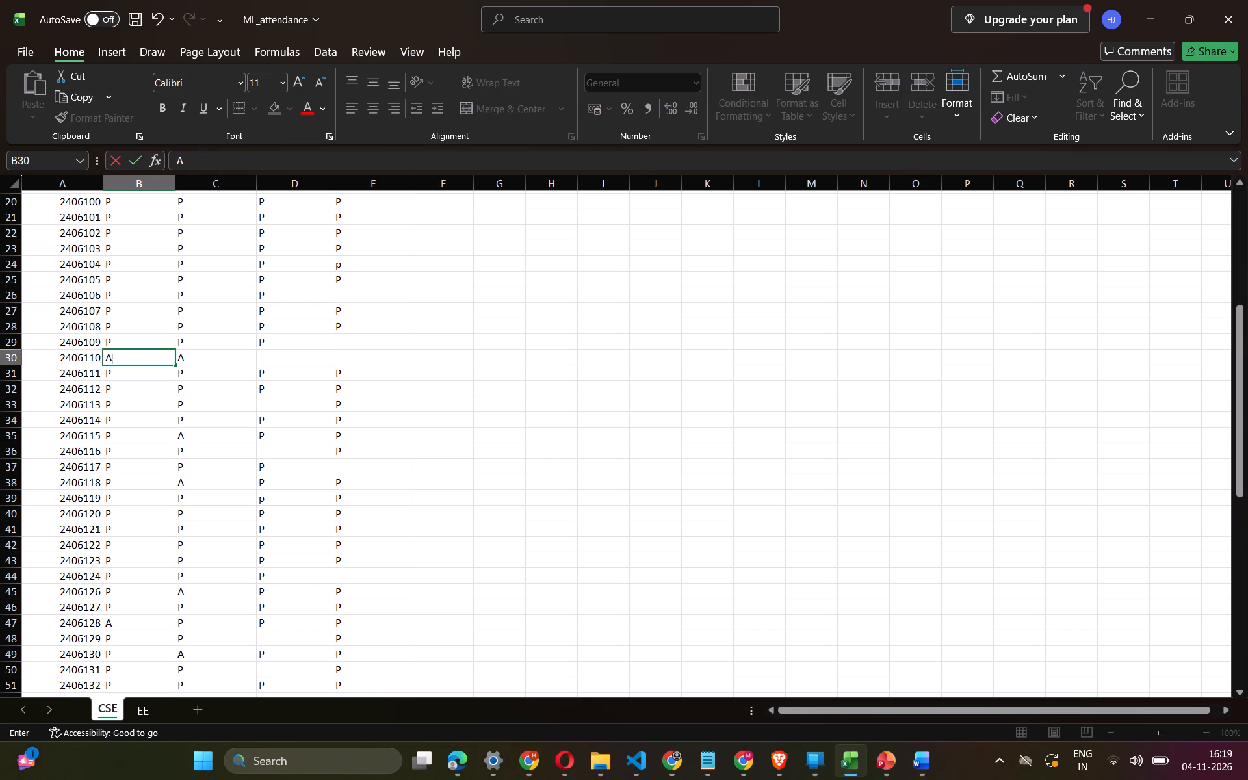
pyautogui.scroll(4, 120, 359)
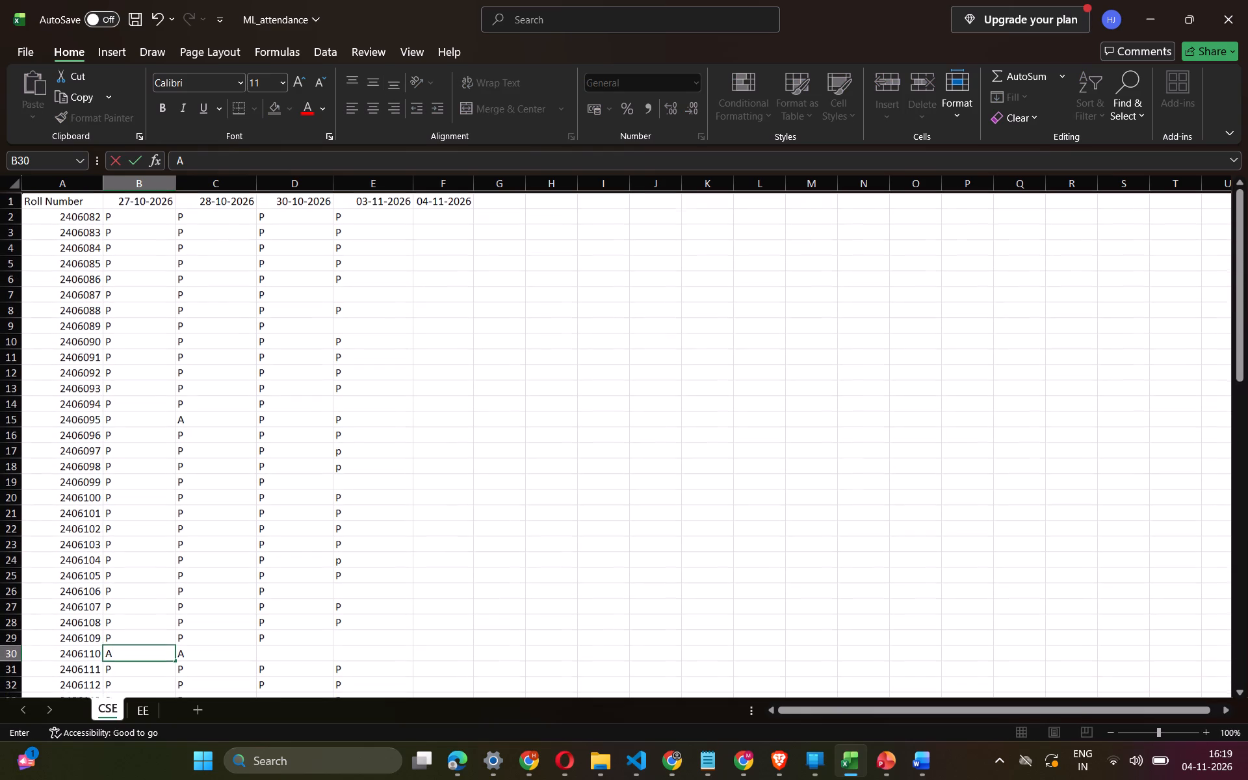
pyautogui.scroll(-2, 270, 427)
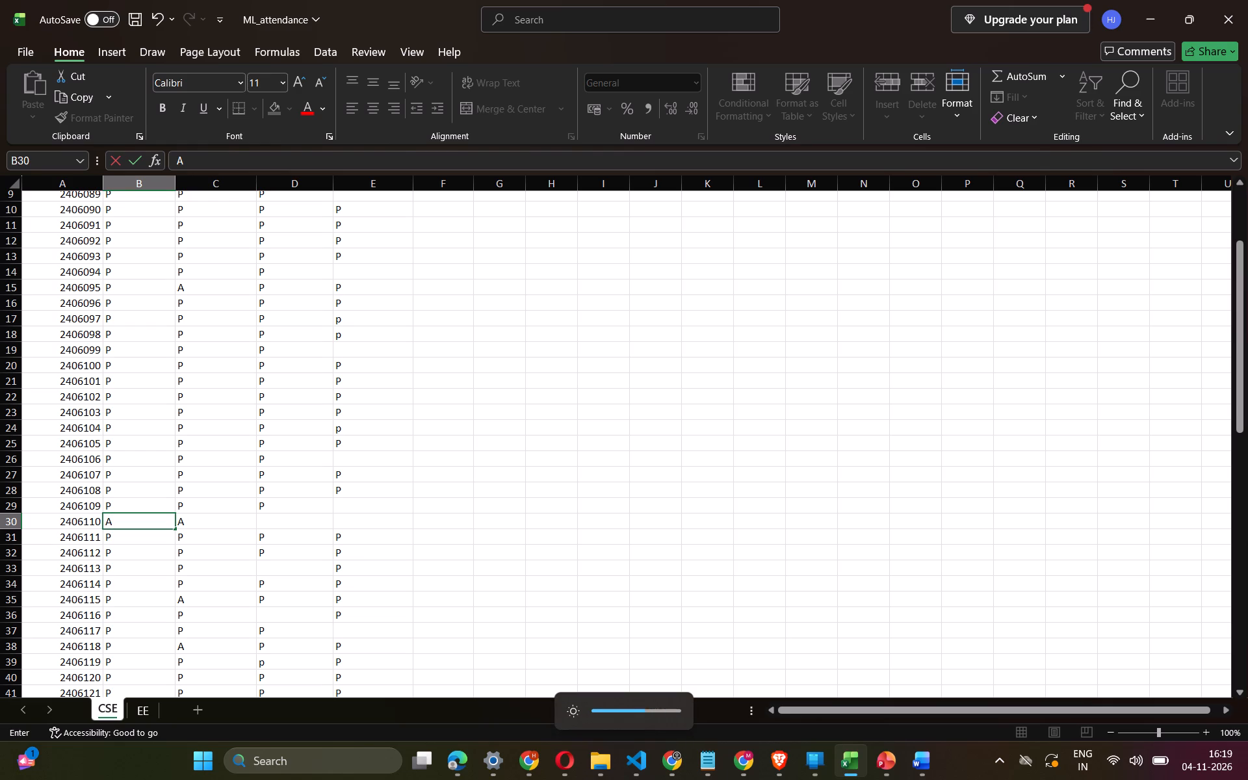
pyautogui.scroll(-3, 114, 459)
pyautogui.scroll(-3, 237, 565)
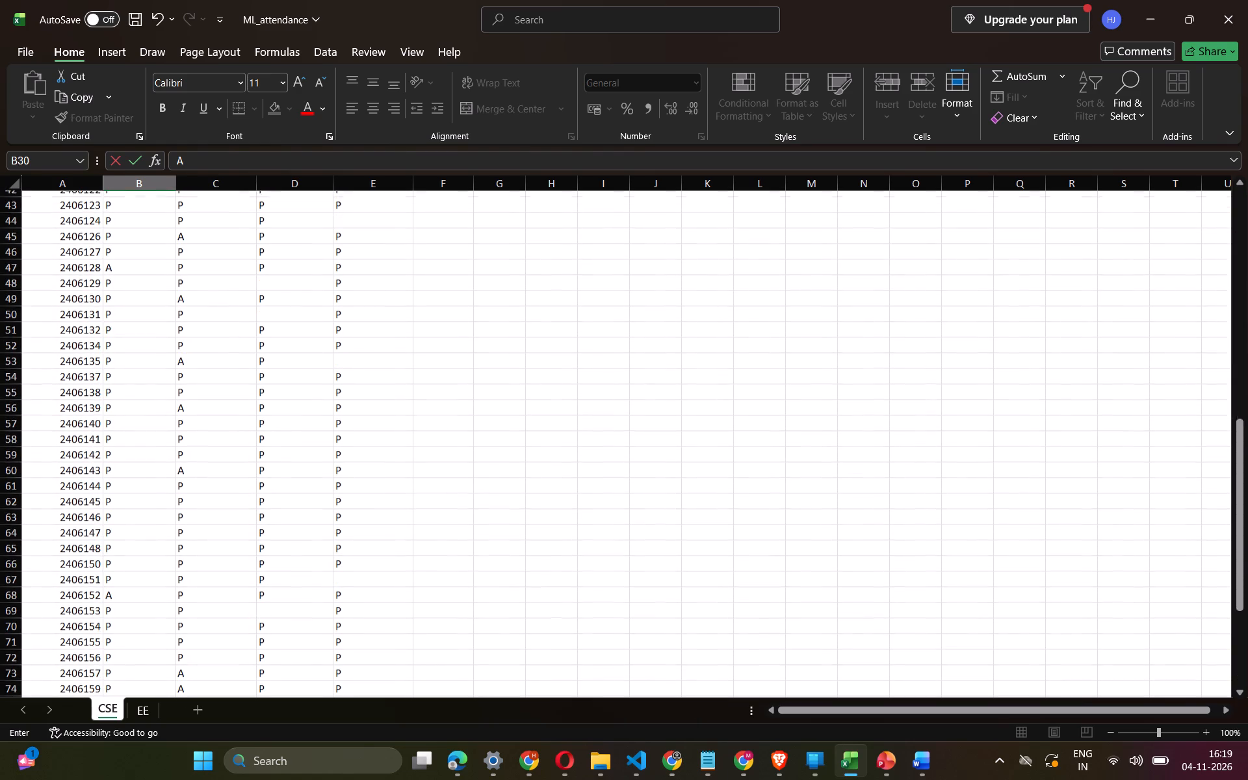
pyautogui.scroll(-1, 237, 565)
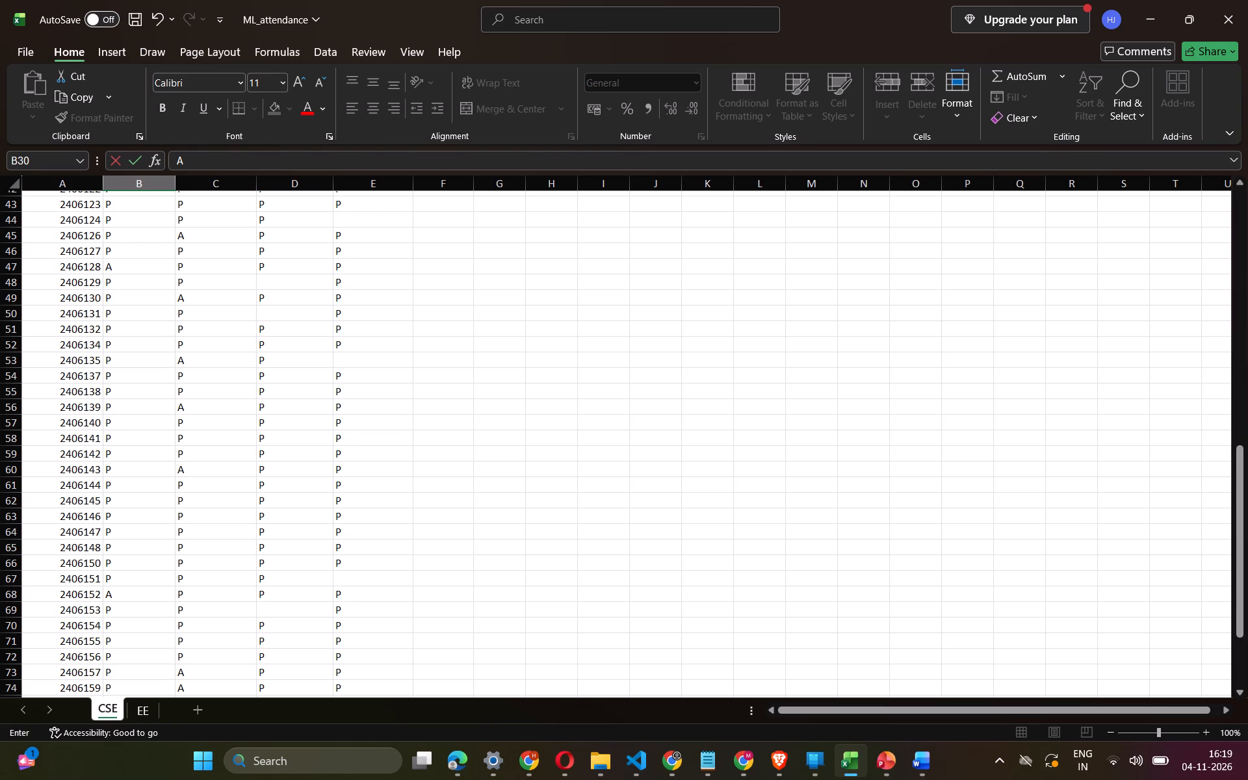
pyautogui.click(199, 467)
pyautogui.press('BackSpace')
pyautogui.hotkey('shift', 'p')
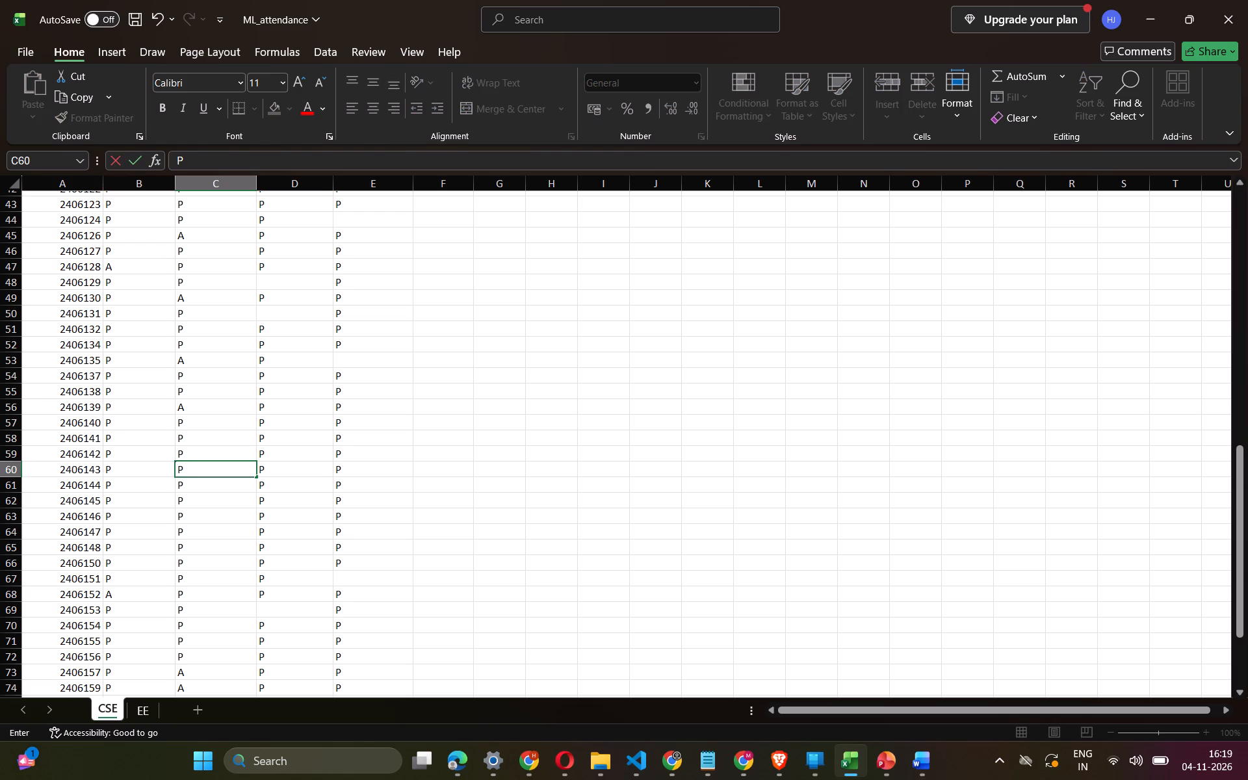
# Fill the blank 30-10-2026 attendance cells D30, D33 and D36 with A.
pyautogui.scroll(6, 277, 359)
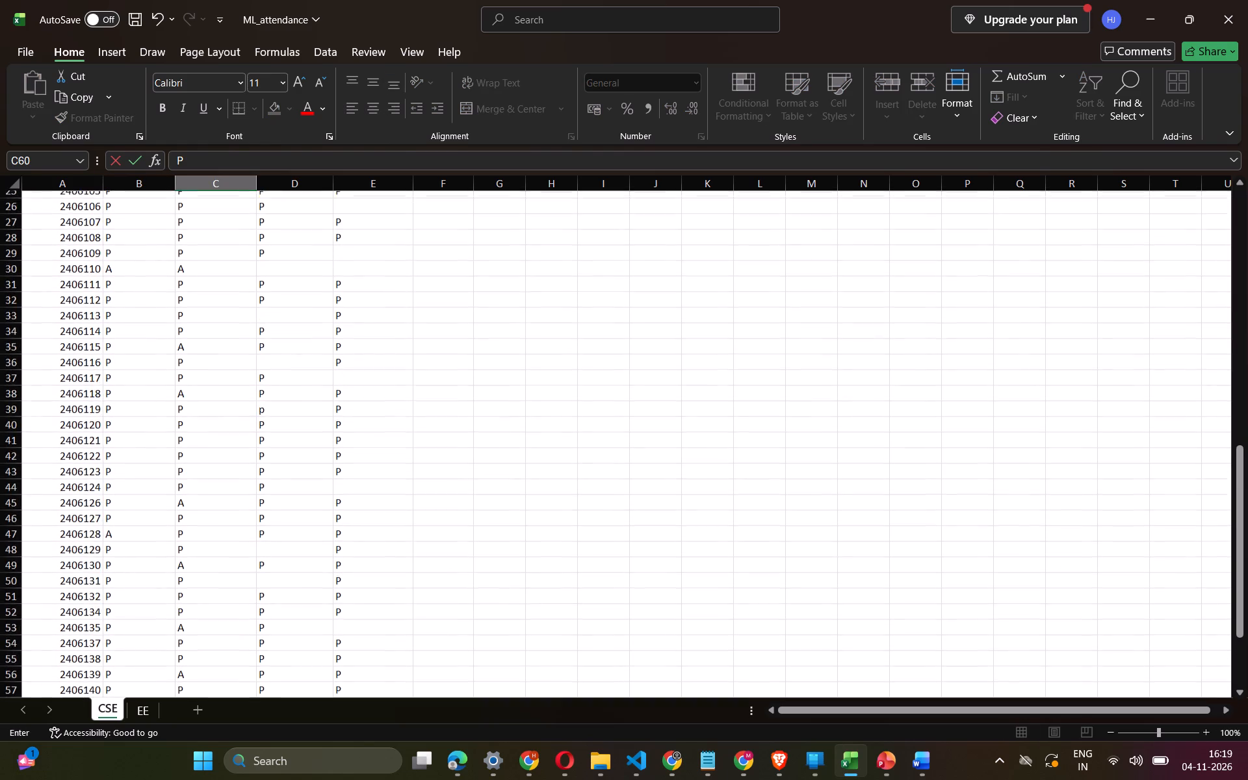
pyautogui.scroll(3, 277, 359)
pyautogui.scroll(-3, 277, 359)
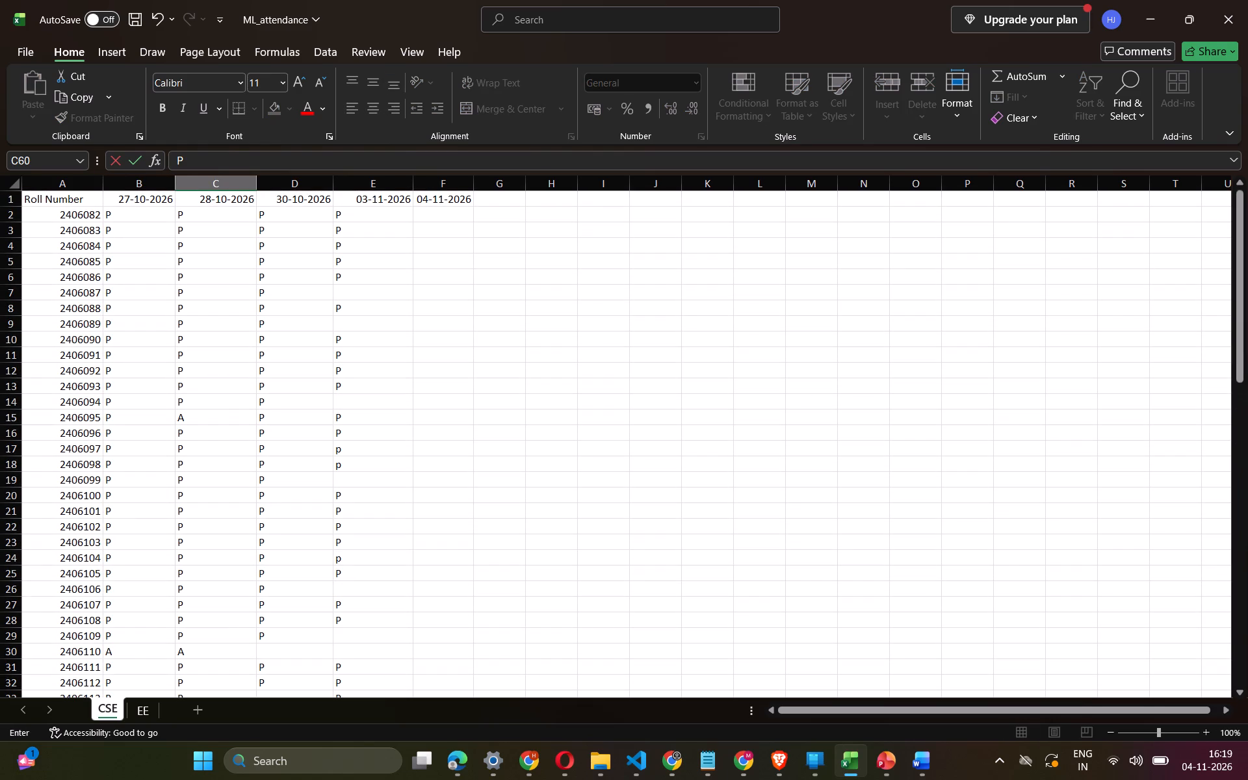
pyautogui.scroll(-1, 277, 359)
pyautogui.scroll(-3, 169, 447)
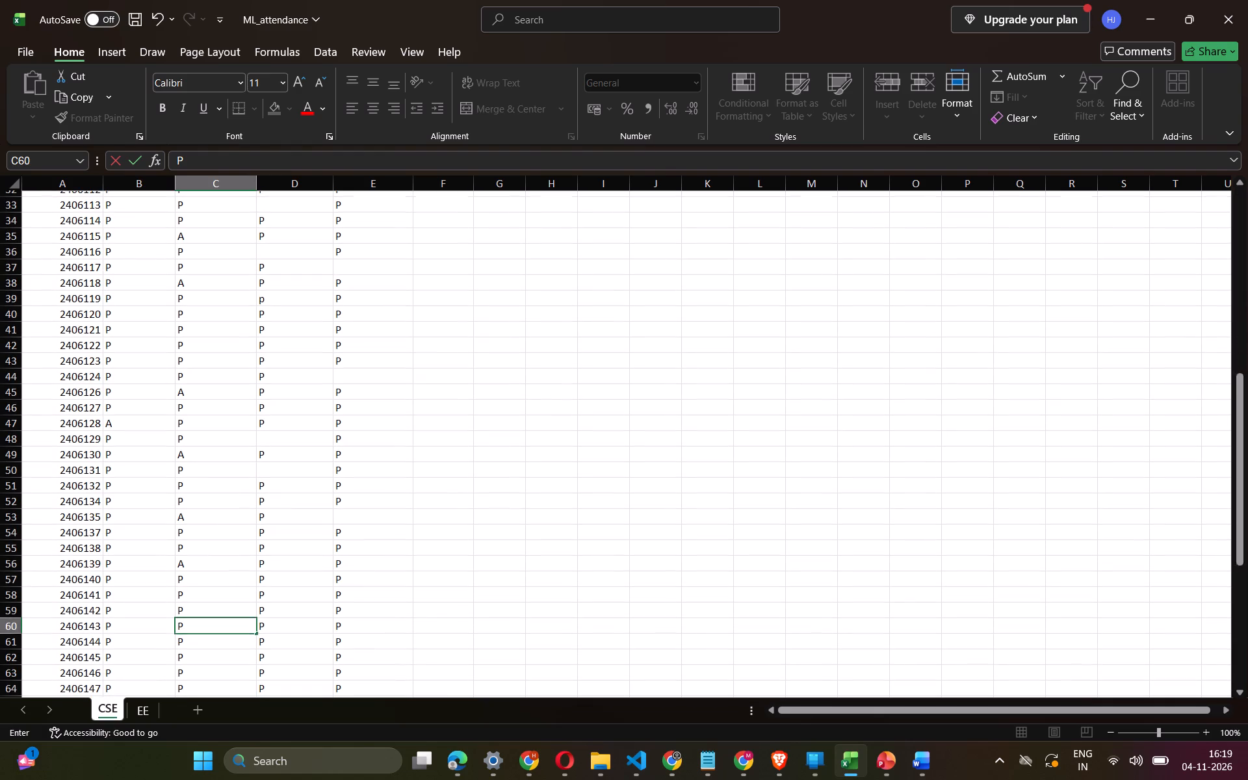
pyautogui.scroll(-1, 169, 447)
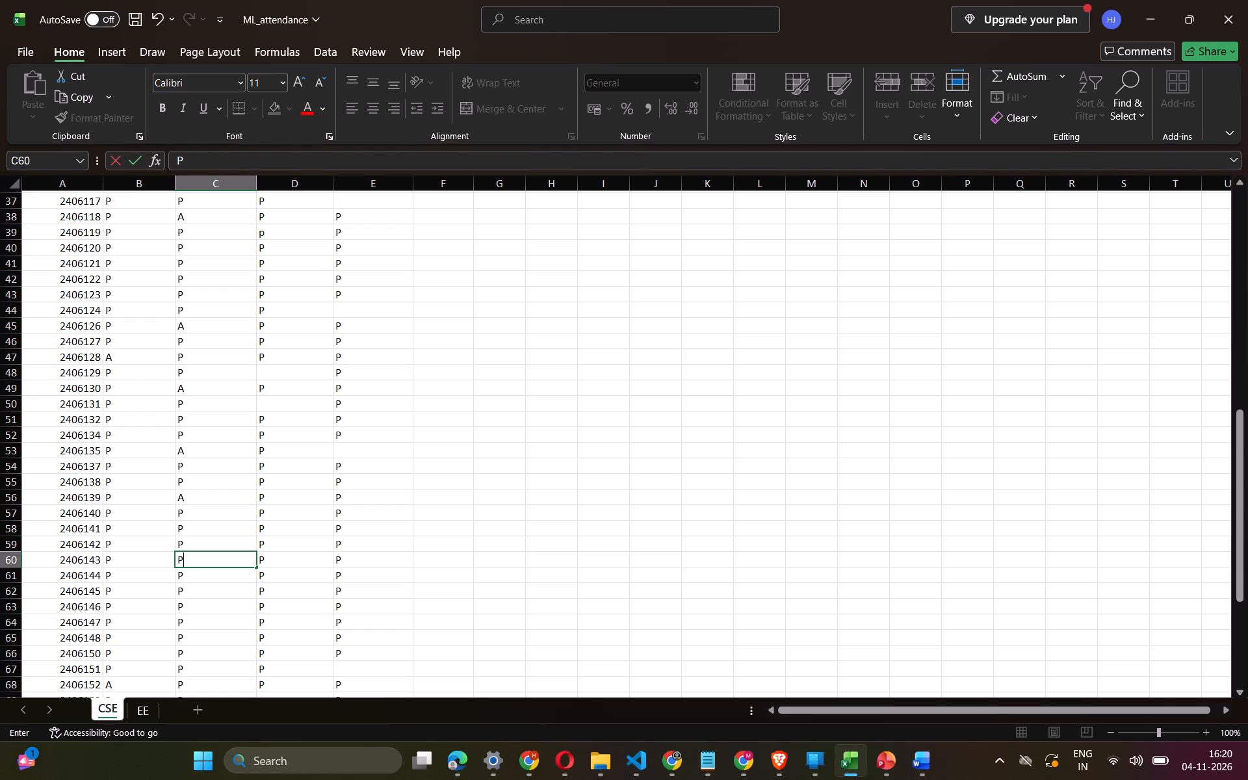
pyautogui.scroll(7, 383, 467)
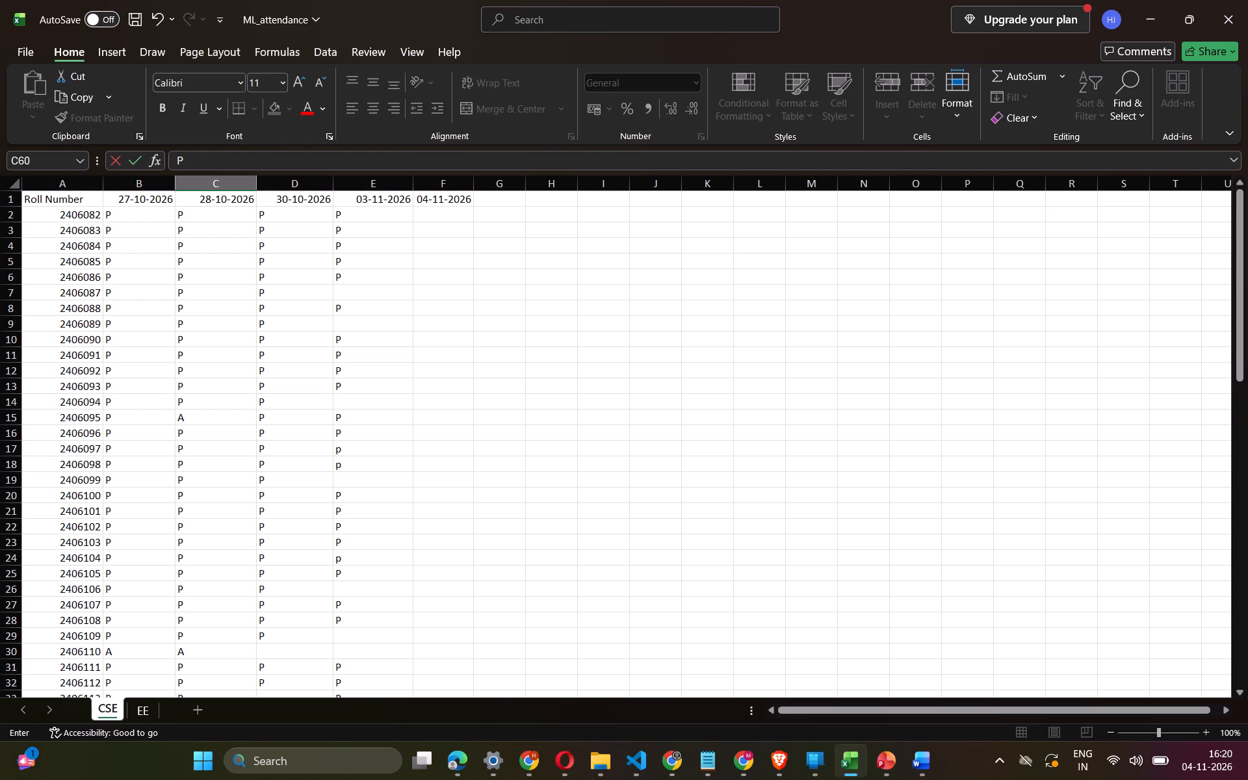
pyautogui.scroll(-2, 289, 461)
pyautogui.click(276, 526)
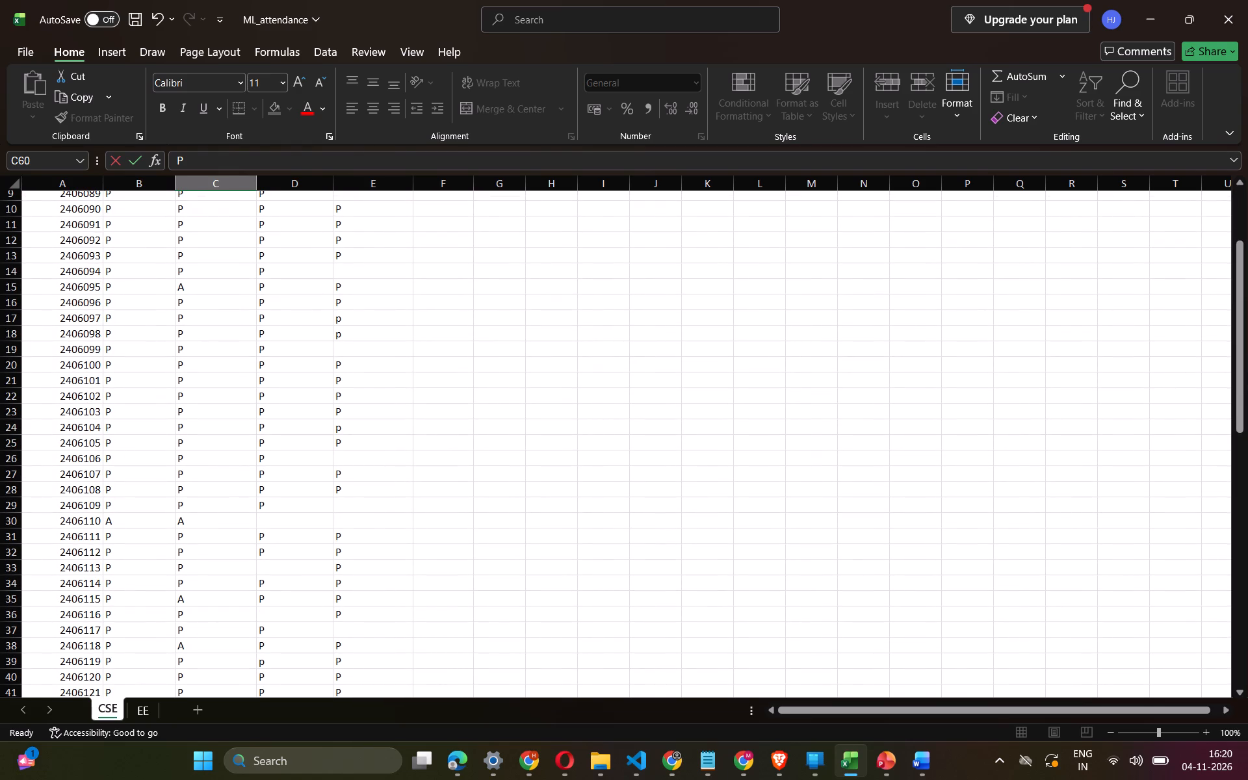
pyautogui.hotkey('shift', 'a')
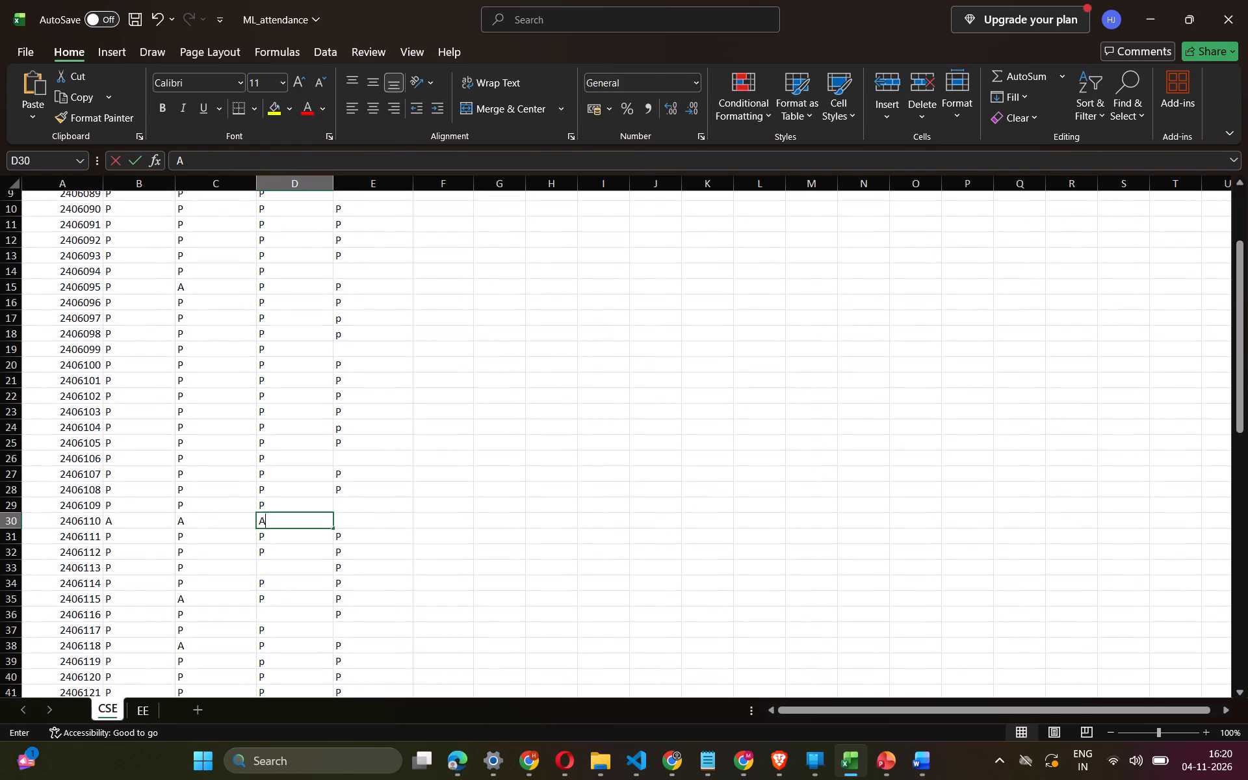
pyautogui.click(287, 560)
pyautogui.hotkey('shift', 'a')
pyautogui.scroll(-1, 287, 560)
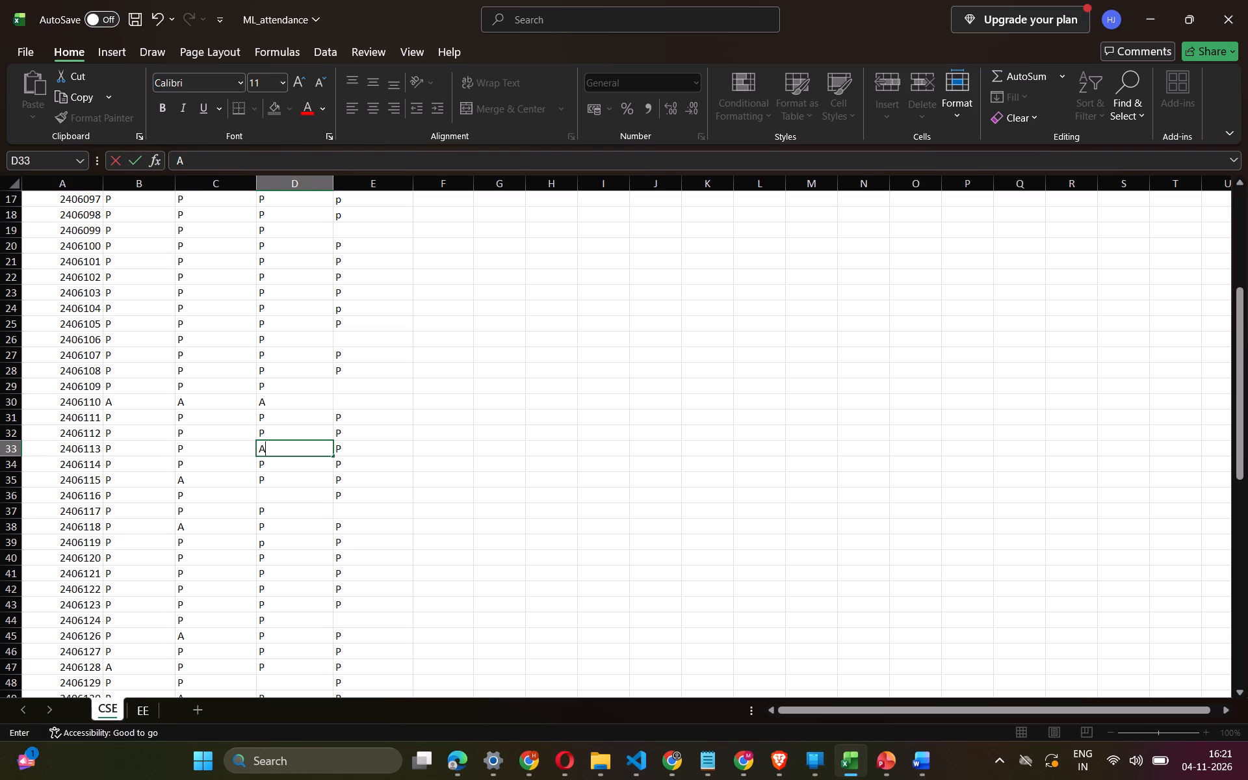
pyautogui.click(276, 496)
pyautogui.hotkey('shift', 'a')
# Fill the blank 30-10-2026 attendance cells D48, D50 and D69 with A.
pyautogui.scroll(-2, 278, 496)
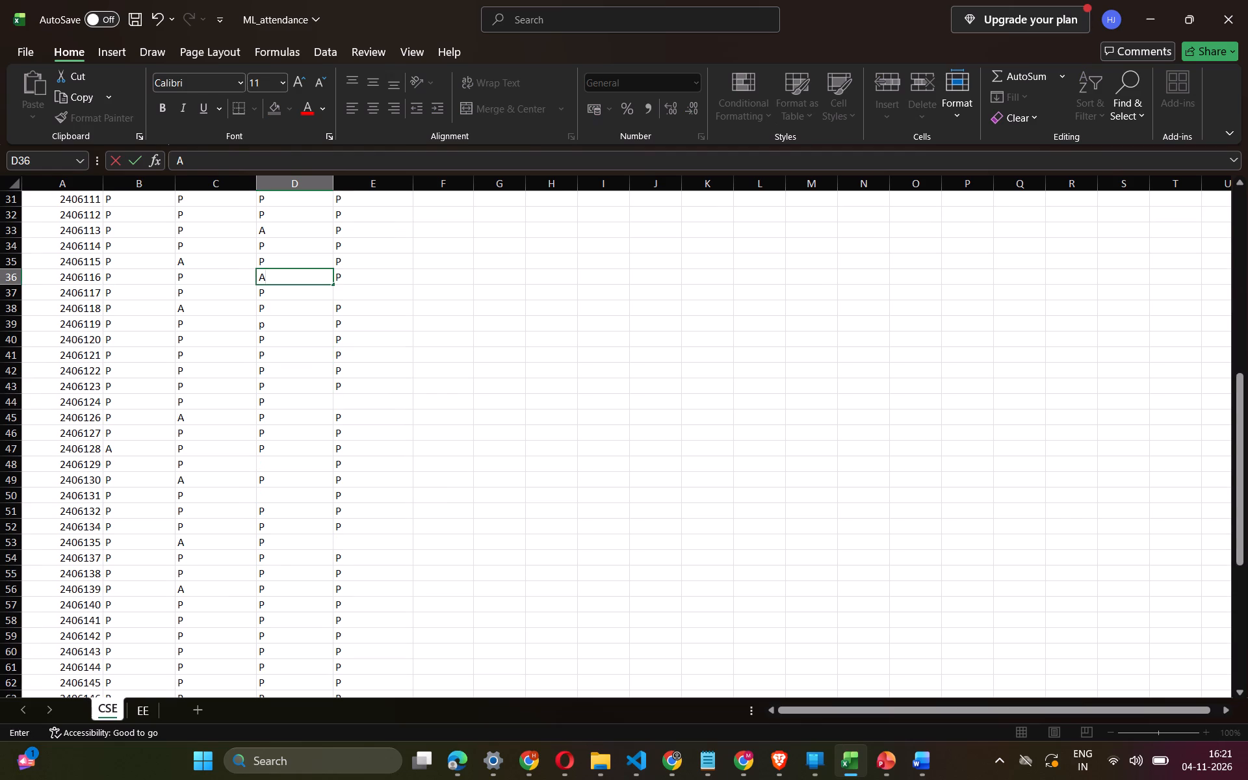
pyautogui.click(274, 466)
pyautogui.hotkey('shift', 'a')
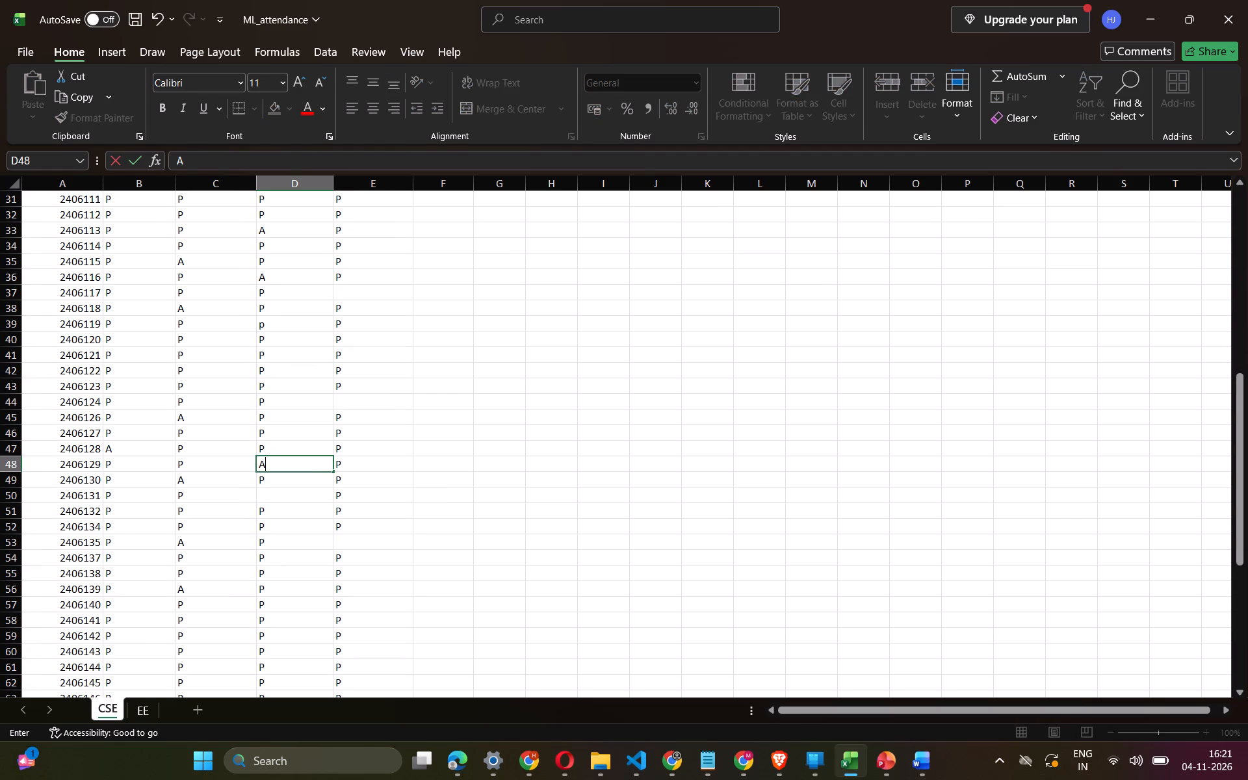
pyautogui.click(270, 500)
pyautogui.hotkey('shift', 'a')
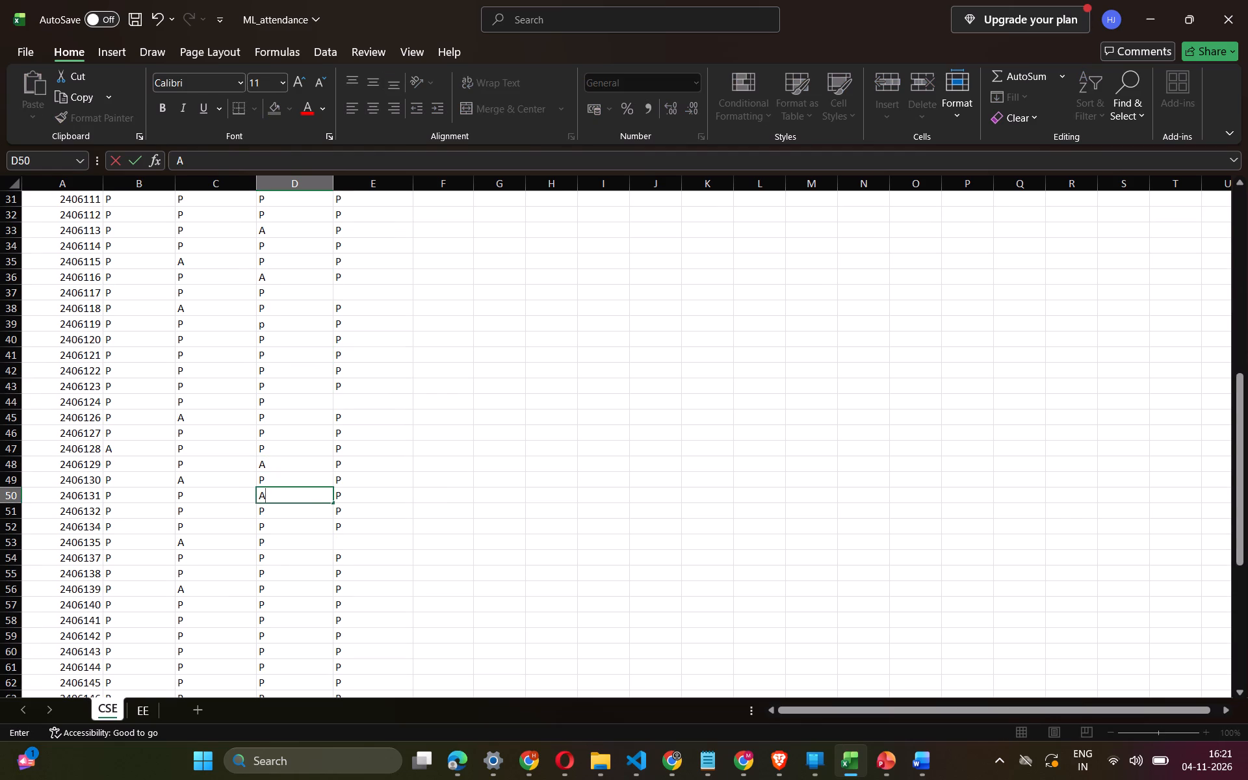
pyautogui.scroll(-1, 270, 500)
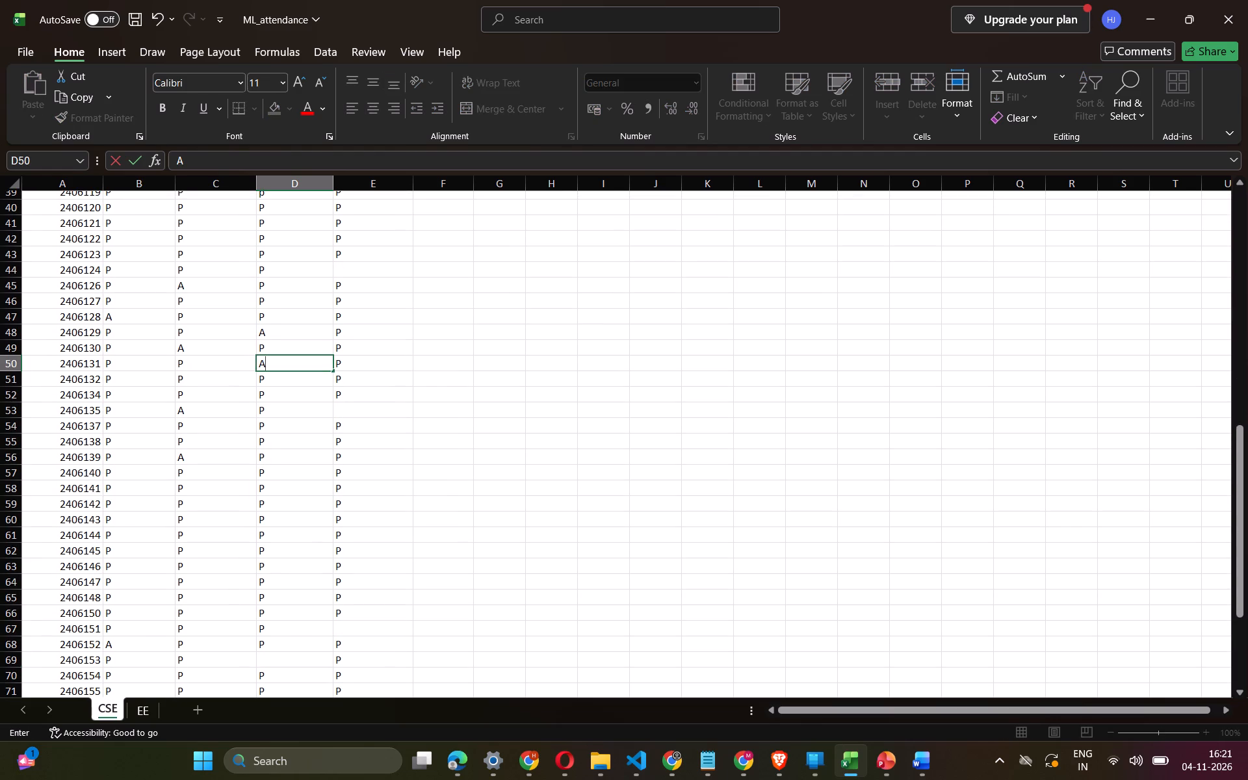
pyautogui.click(272, 658)
pyautogui.hotkey('shift', 'a')
# Fill the remaining blank 30-10-2026 attendance cells D76 and D80 with A.
pyautogui.scroll(-1, 272, 658)
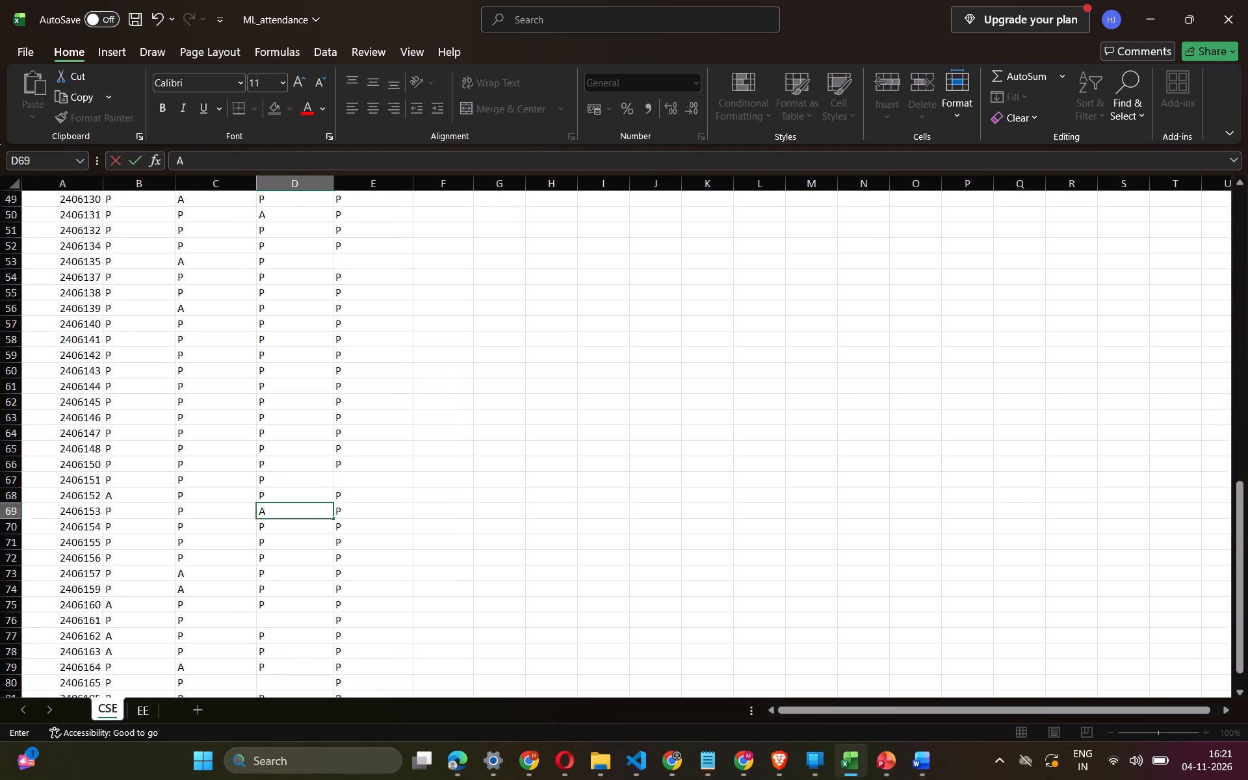
pyautogui.scroll(-1, 272, 658)
pyautogui.click(276, 571)
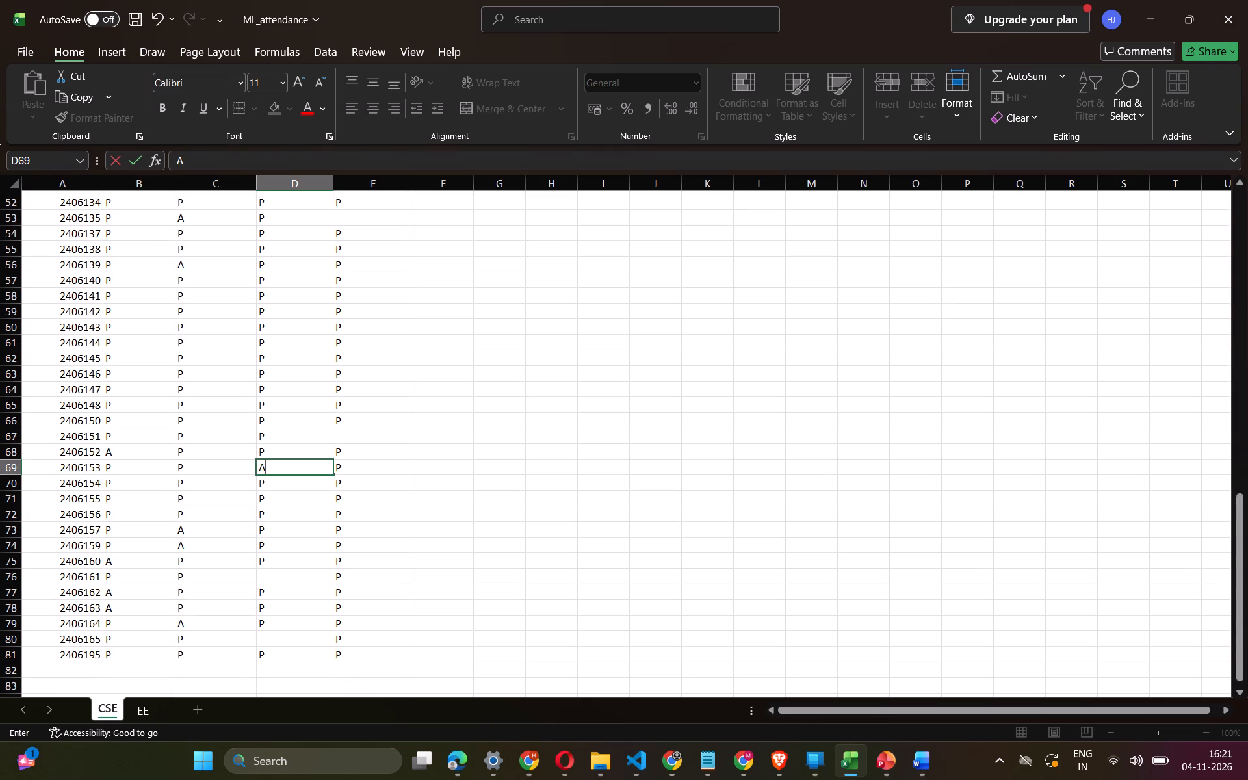
pyautogui.click(276, 581)
pyautogui.hotkey('shift', 'a')
pyautogui.scroll(-1, 276, 581)
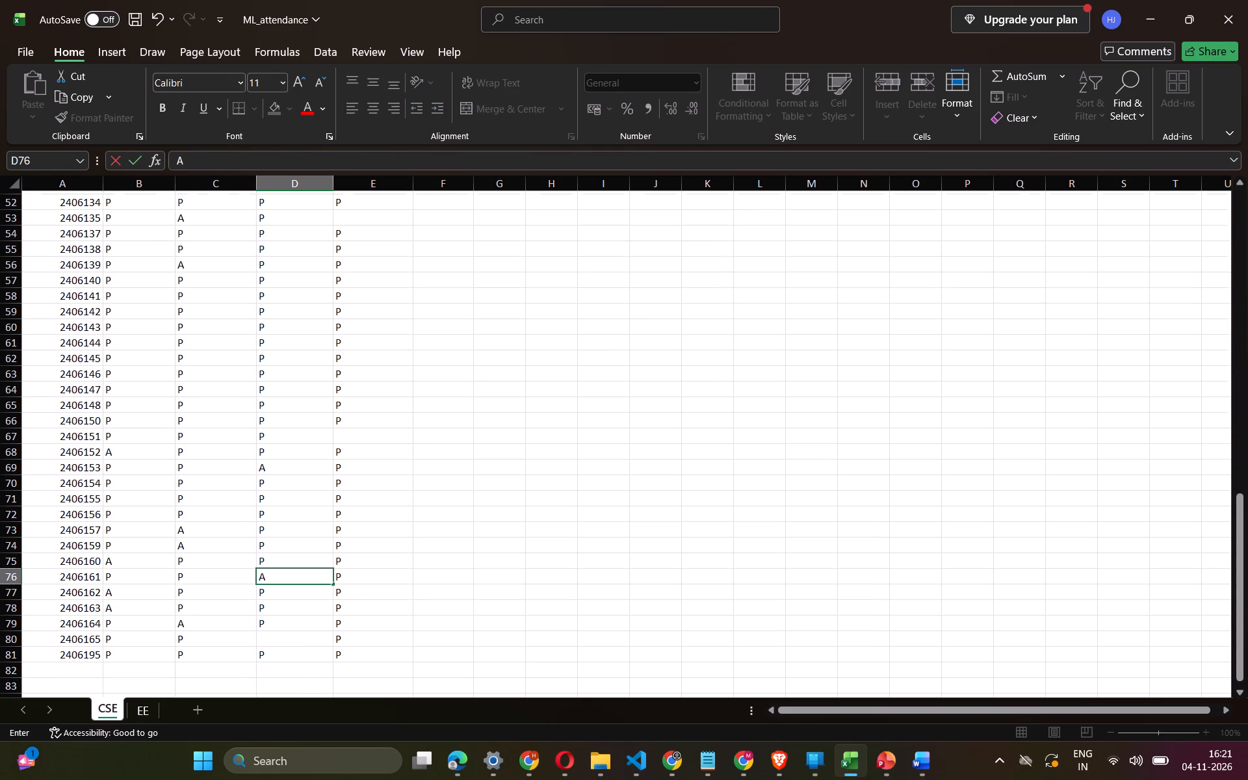
pyautogui.scroll(-1, 276, 581)
pyautogui.click(267, 540)
pyautogui.hotkey('shift', 'a')
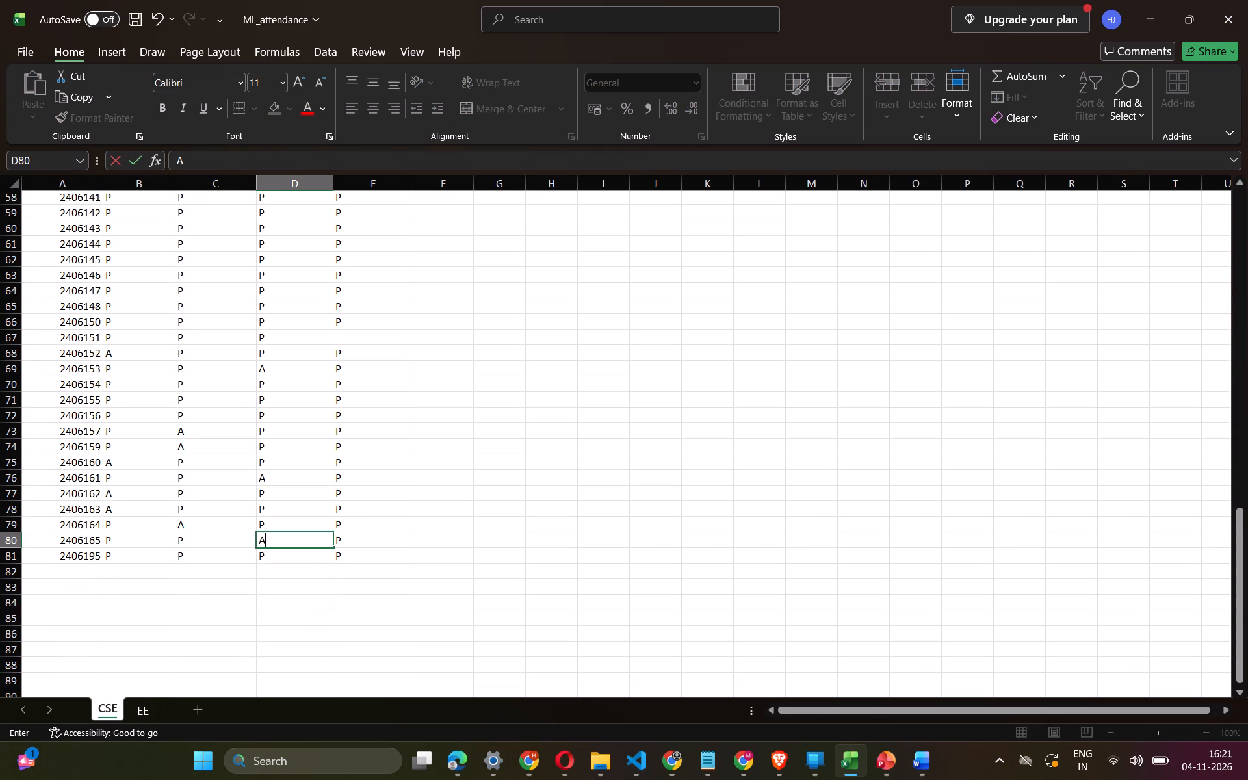
pyautogui.scroll(6, 267, 540)
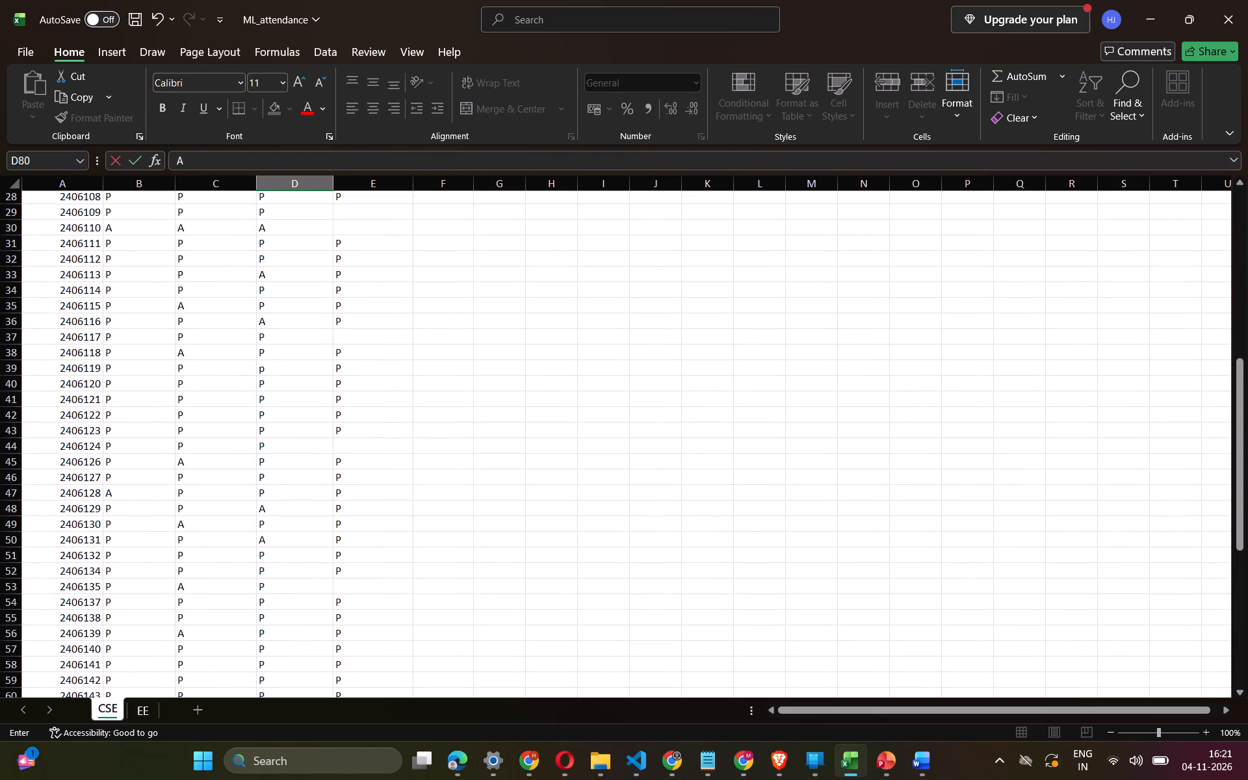
pyautogui.scroll(7, 267, 540)
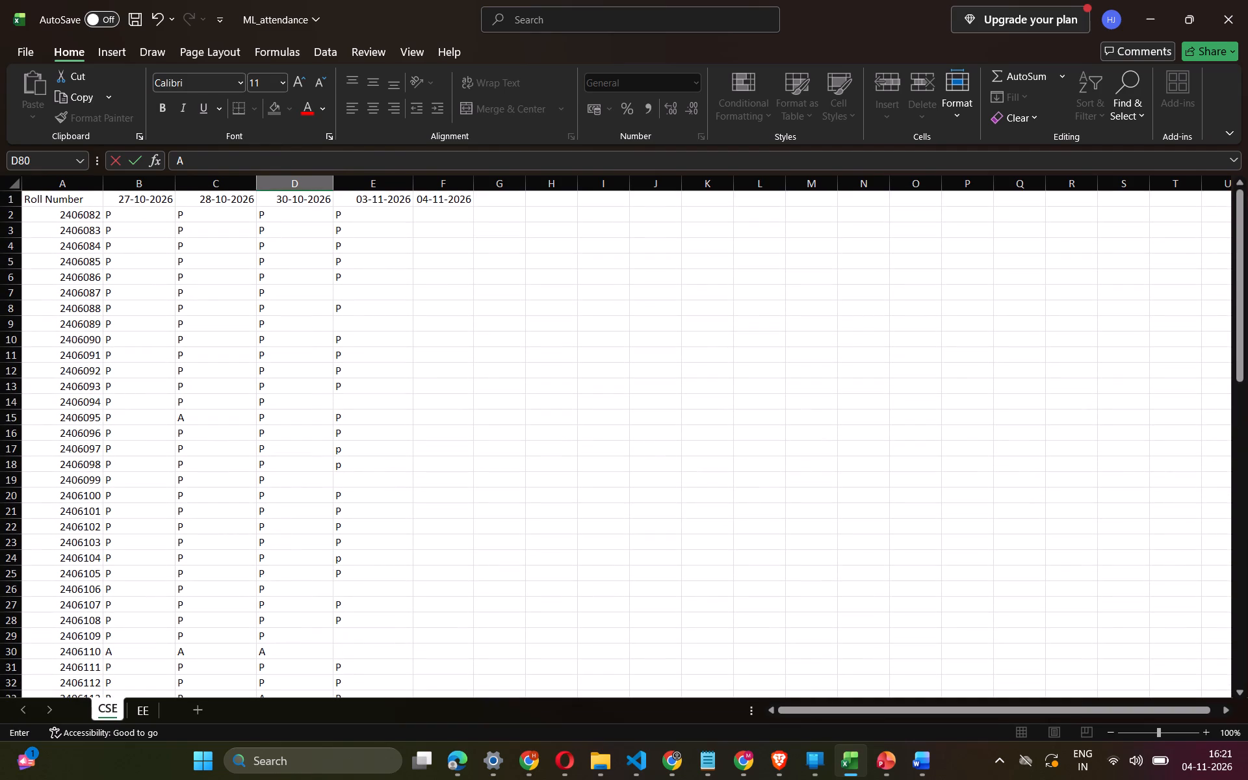
pyautogui.click(363, 288)
pyautogui.hotkey('shift', 'a')
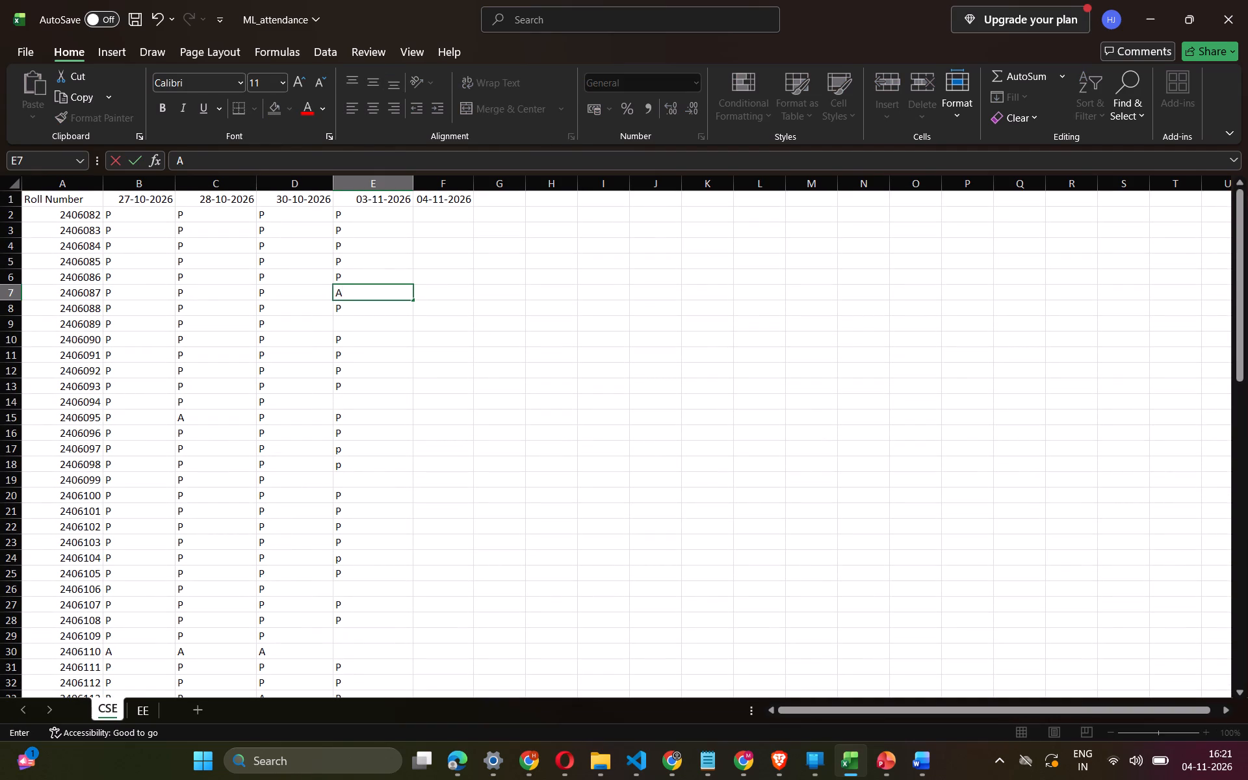
pyautogui.click(440, 244)
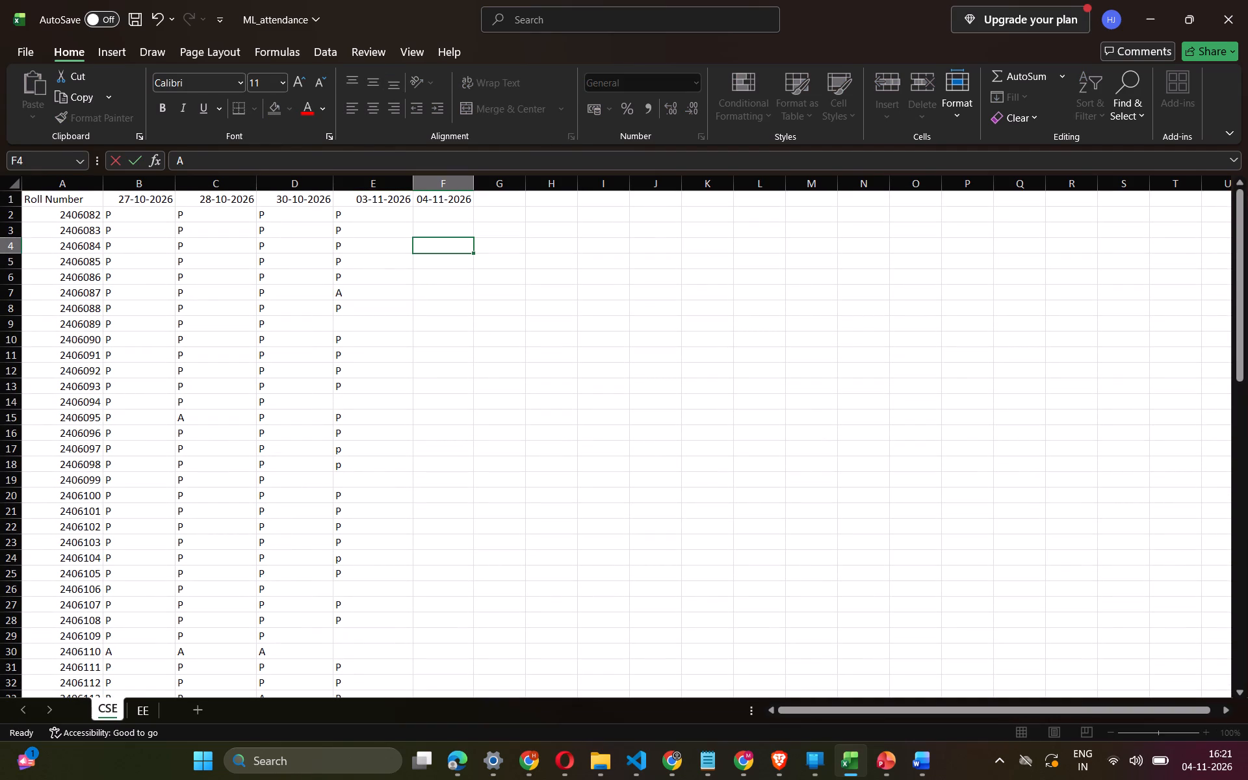
# Fill the 04-11-2026 column from F2 down to F81, the last roll number's row, with P.
pyautogui.hotkey('shift', 'p')
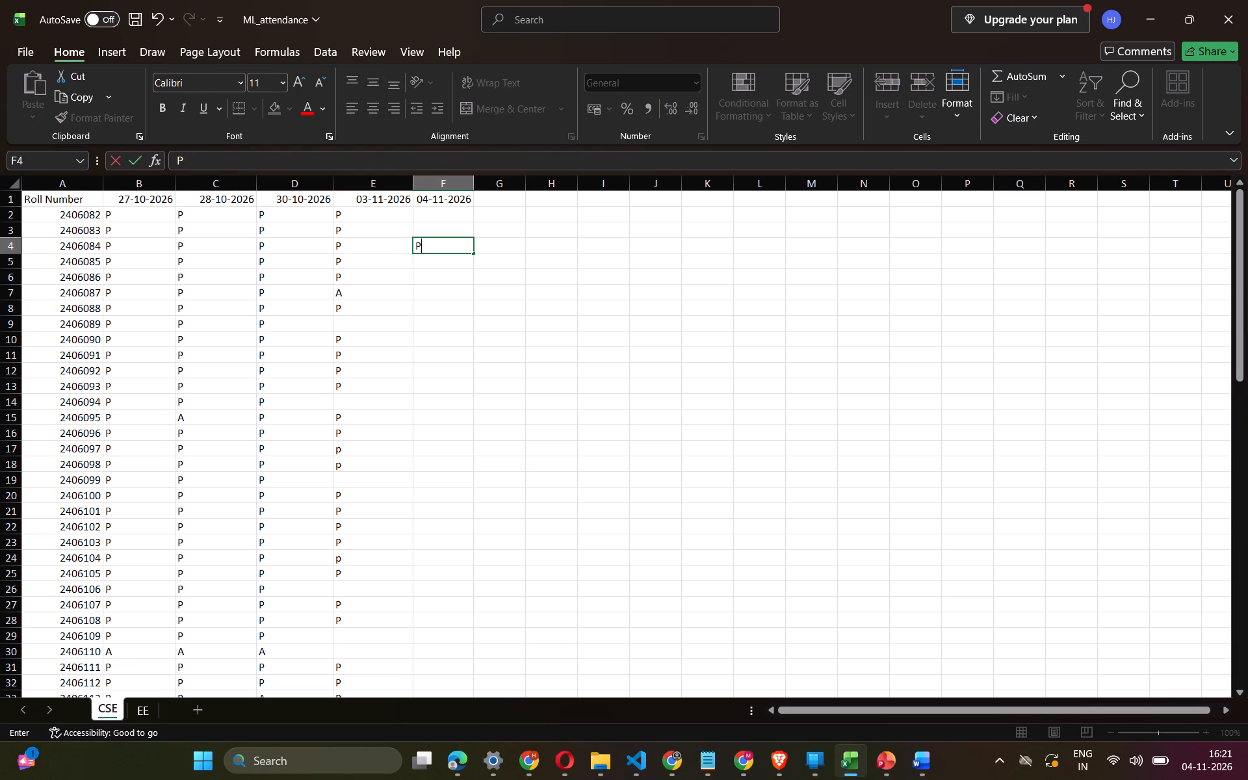
pyautogui.click(424, 219)
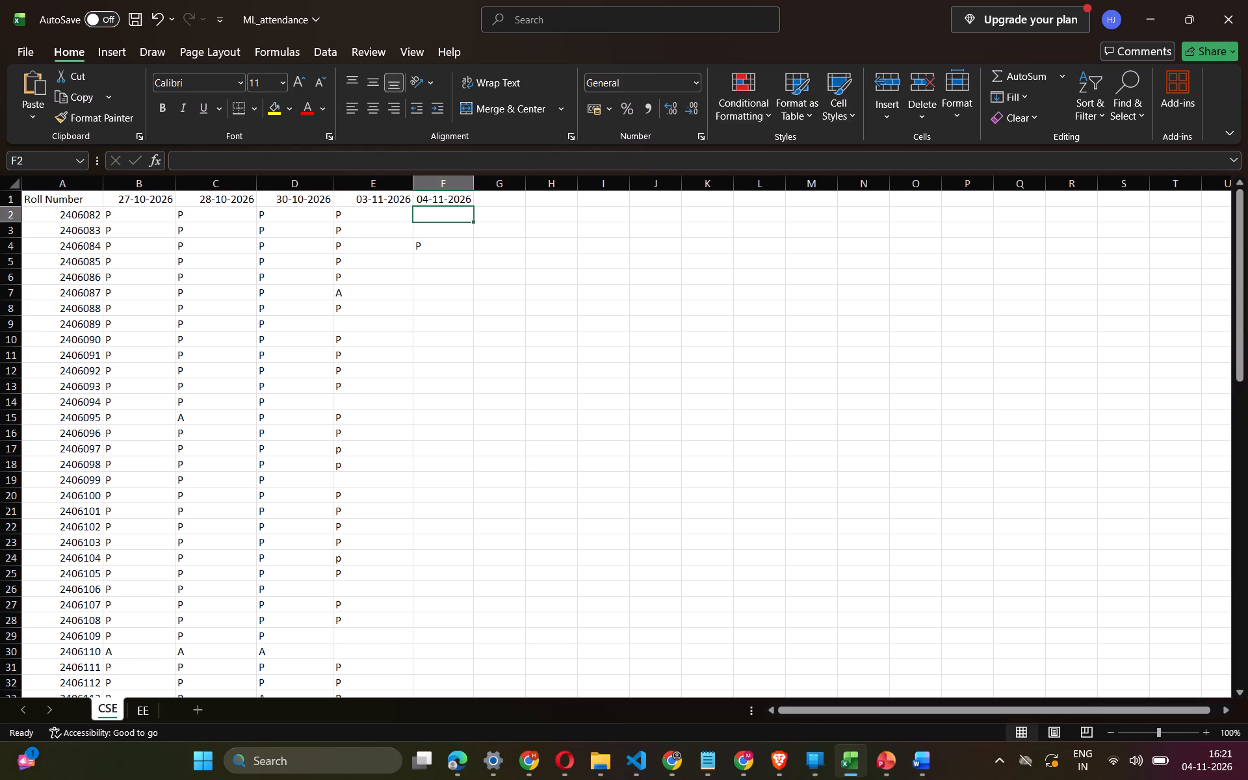
pyautogui.hotkey('shift', 'p')
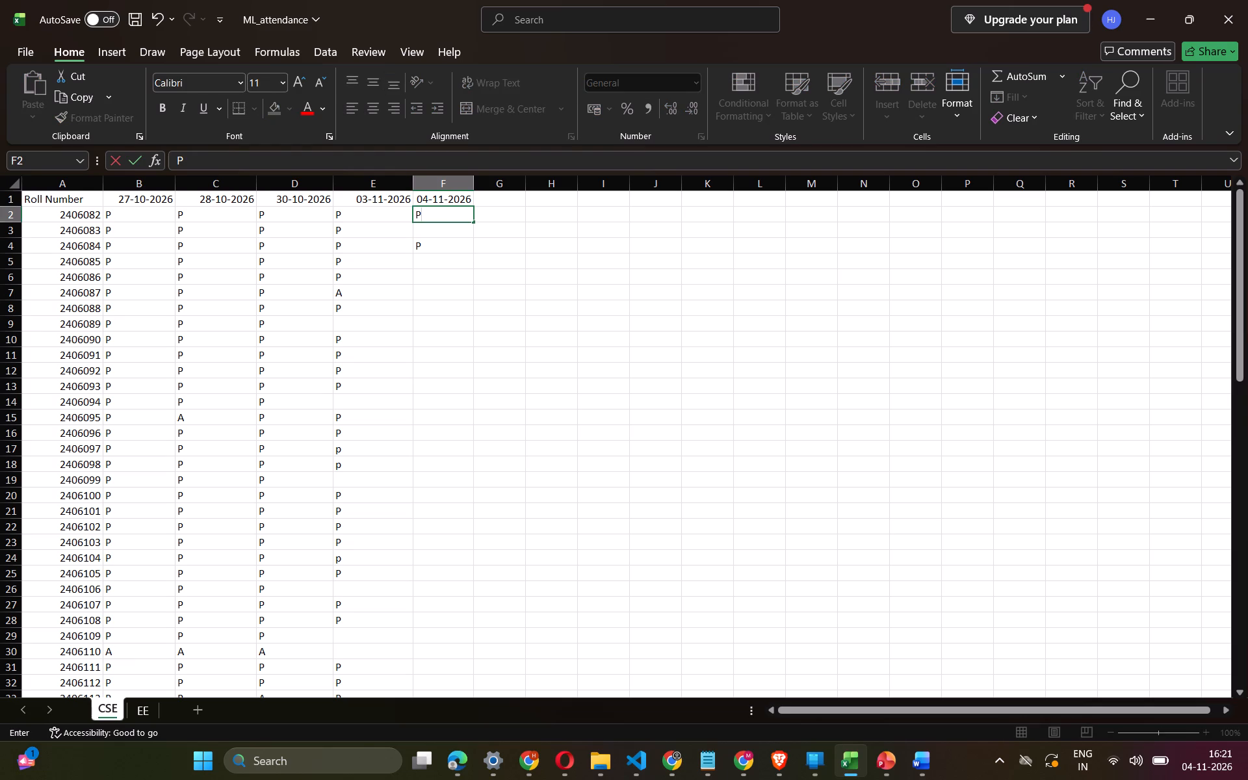
pyautogui.moveTo(473, 221); pyautogui.dragTo(484, 751)
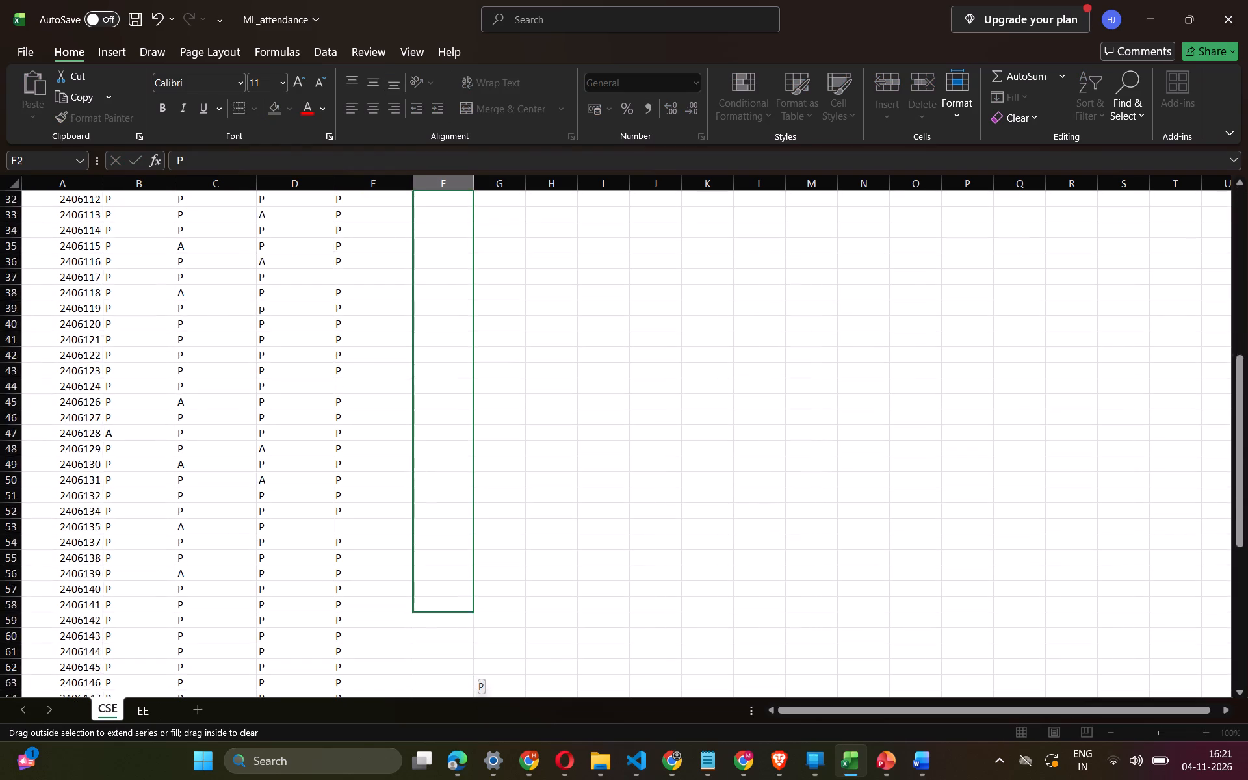
pyautogui.moveTo(484, 751); pyautogui.dragTo(480, 682)
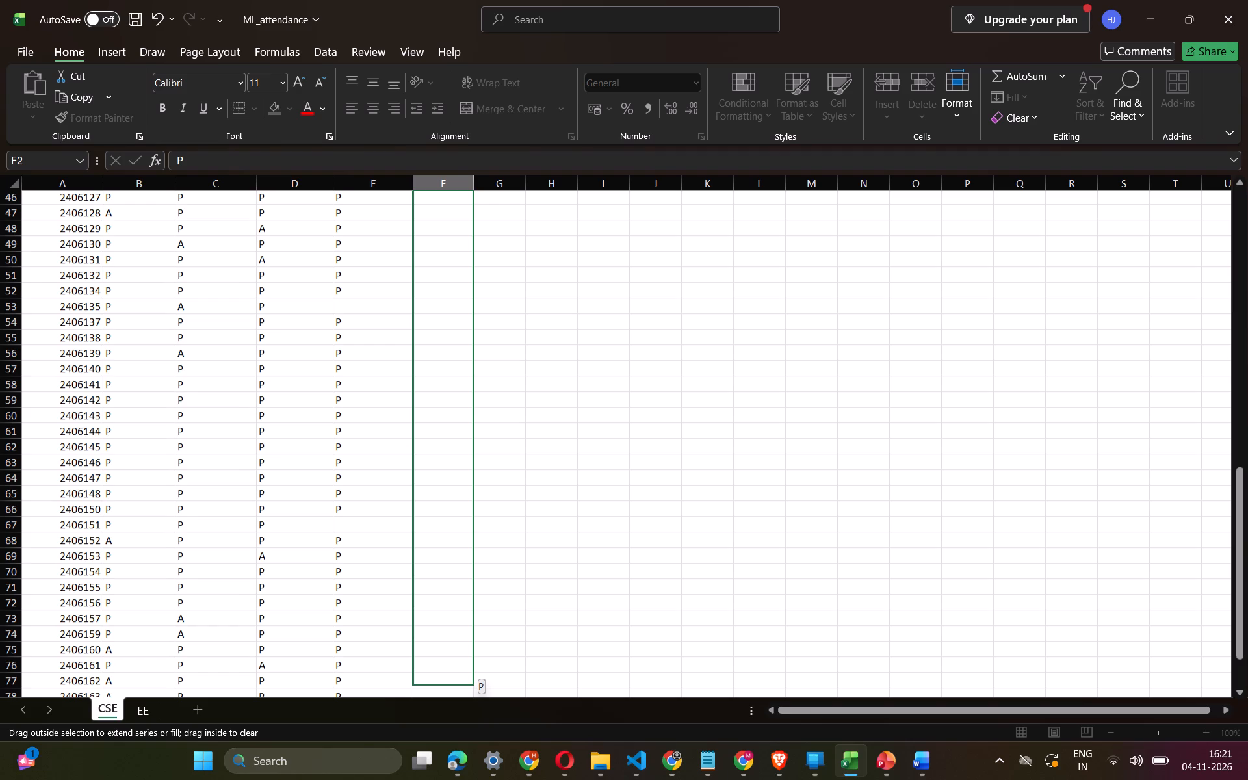
pyautogui.moveTo(480, 682); pyautogui.dragTo(454, 453)
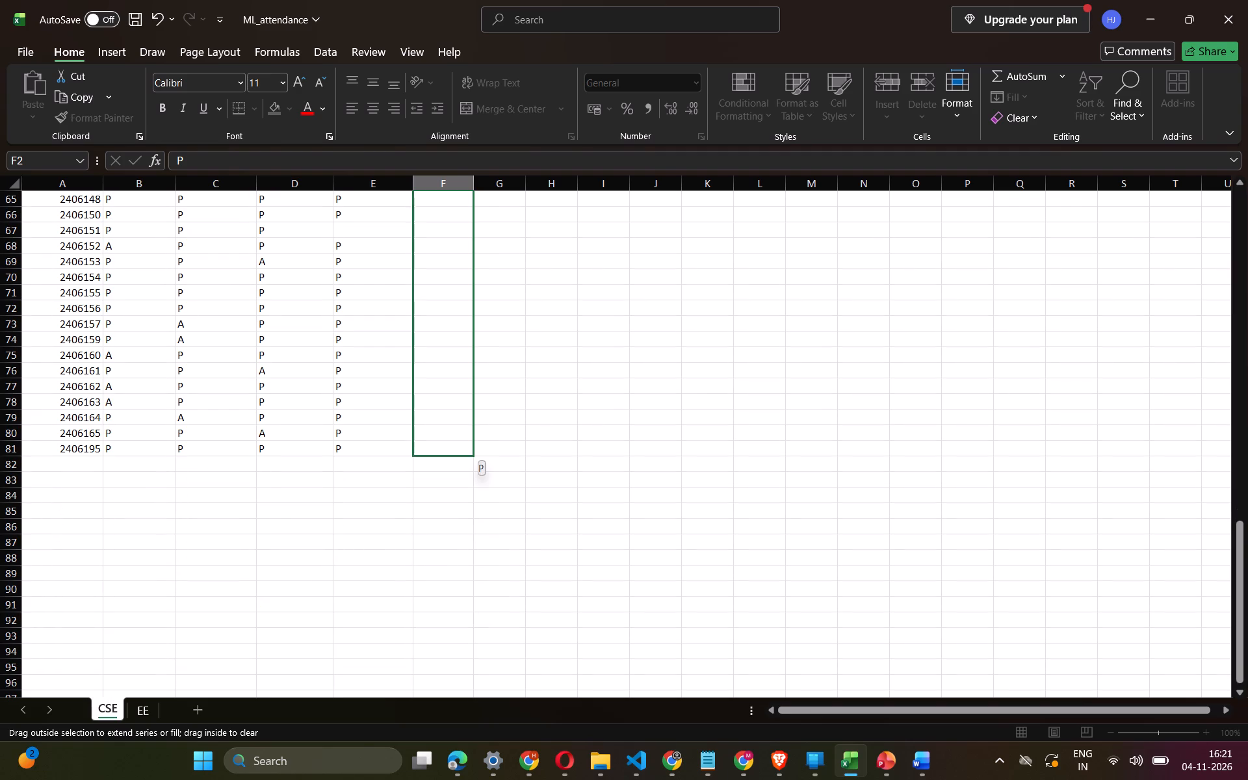
pyautogui.moveTo(454, 453); pyautogui.dragTo(454, 452)
pyautogui.click(542, 424)
# Fill the blank 03-11-2026 attendance cells E9, E14 and E19 with A.
pyautogui.scroll(7, 542, 424)
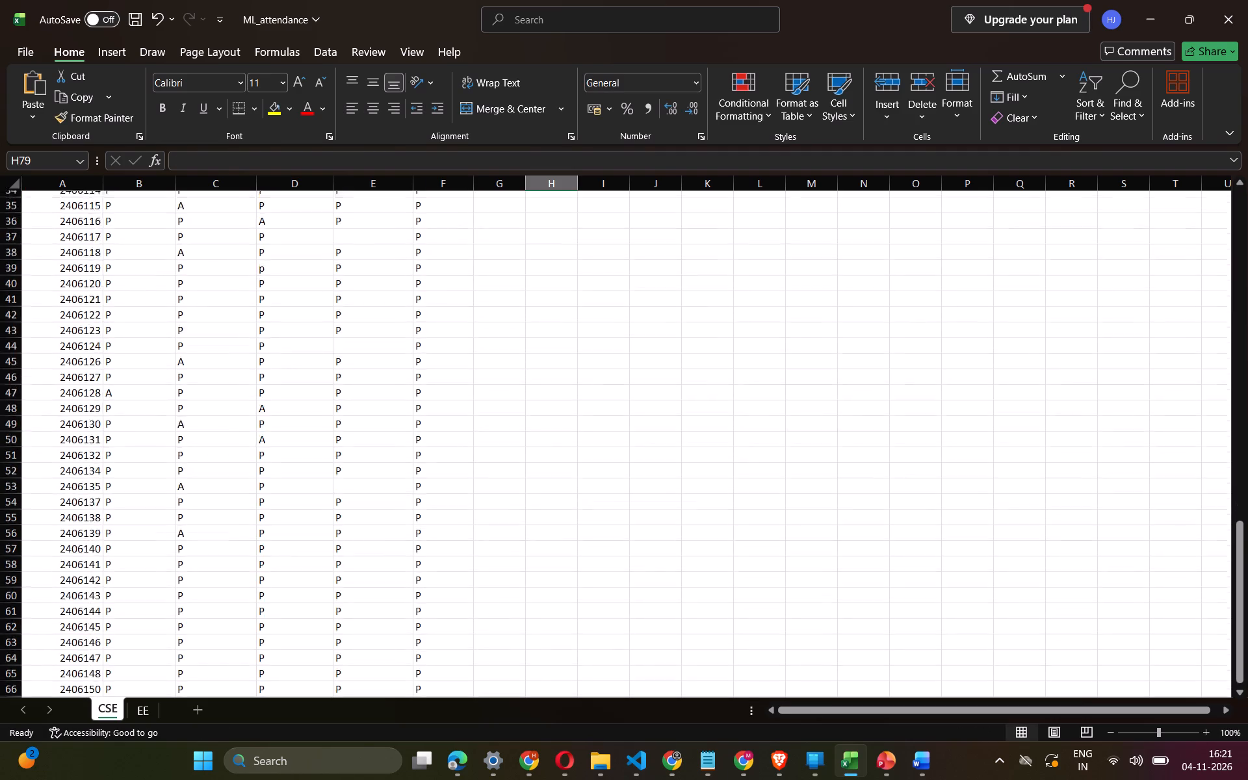
pyautogui.scroll(3, 542, 424)
pyautogui.scroll(-3, 542, 424)
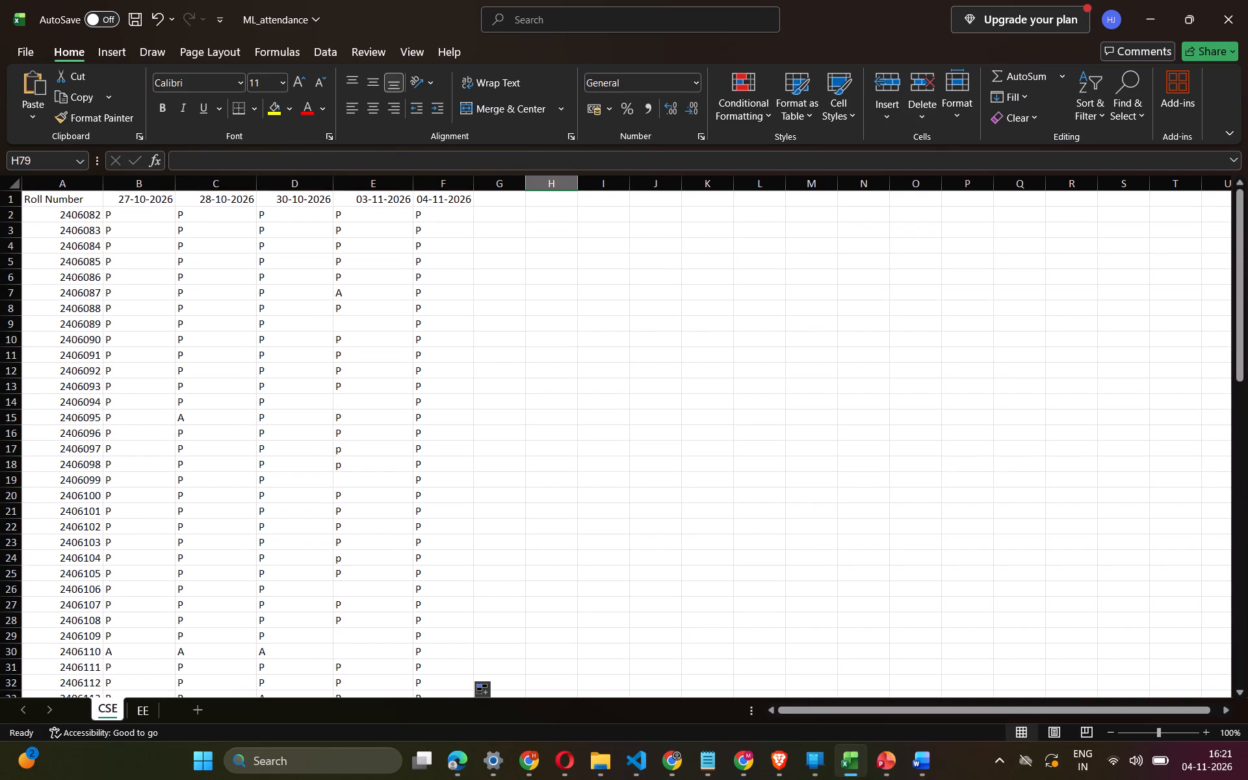
pyautogui.scroll(1, 850, 562)
pyautogui.click(348, 324)
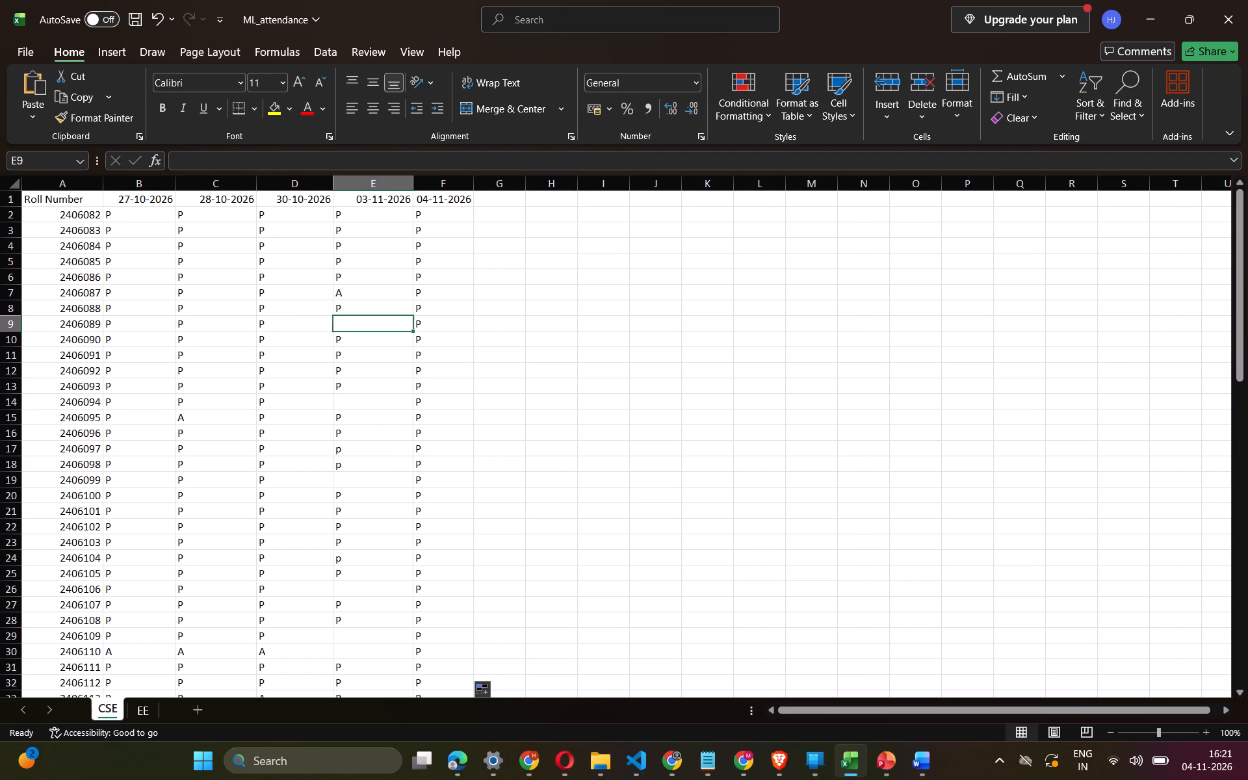
pyautogui.hotkey('shift', 'a')
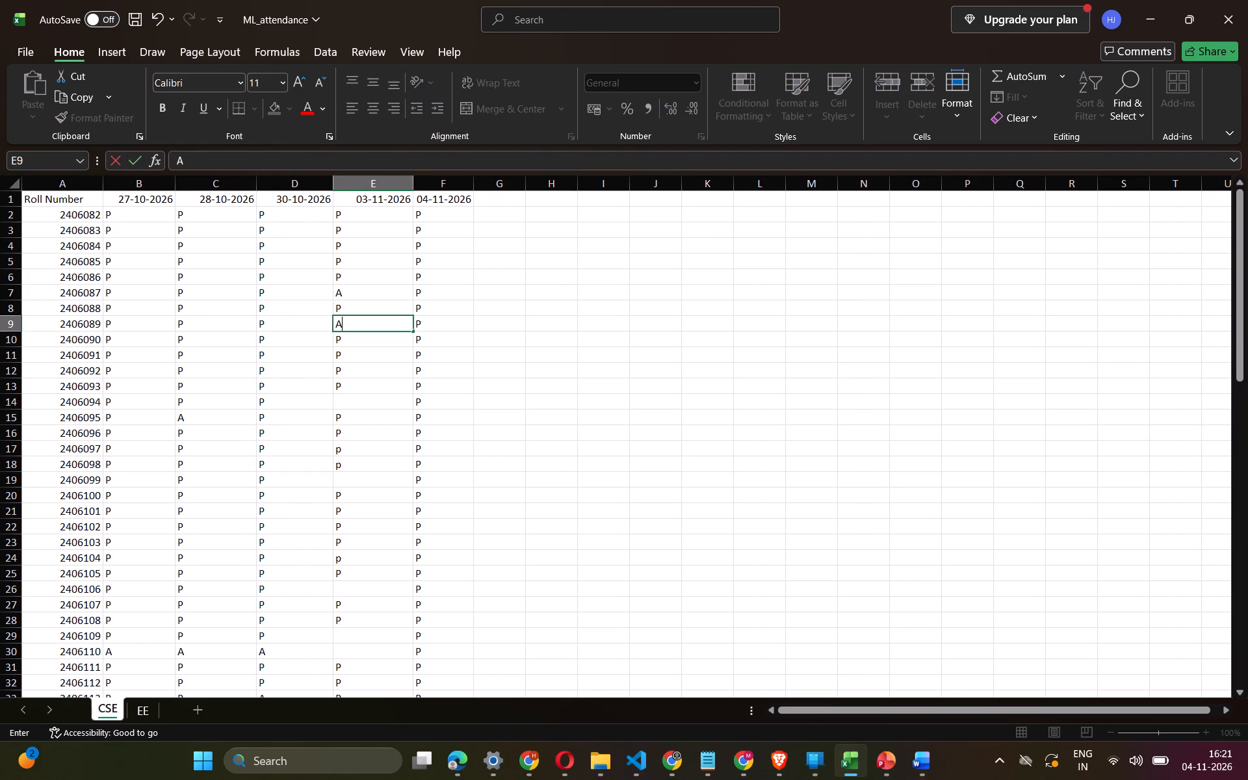
pyautogui.click(352, 405)
pyautogui.hotkey('shift', 'a')
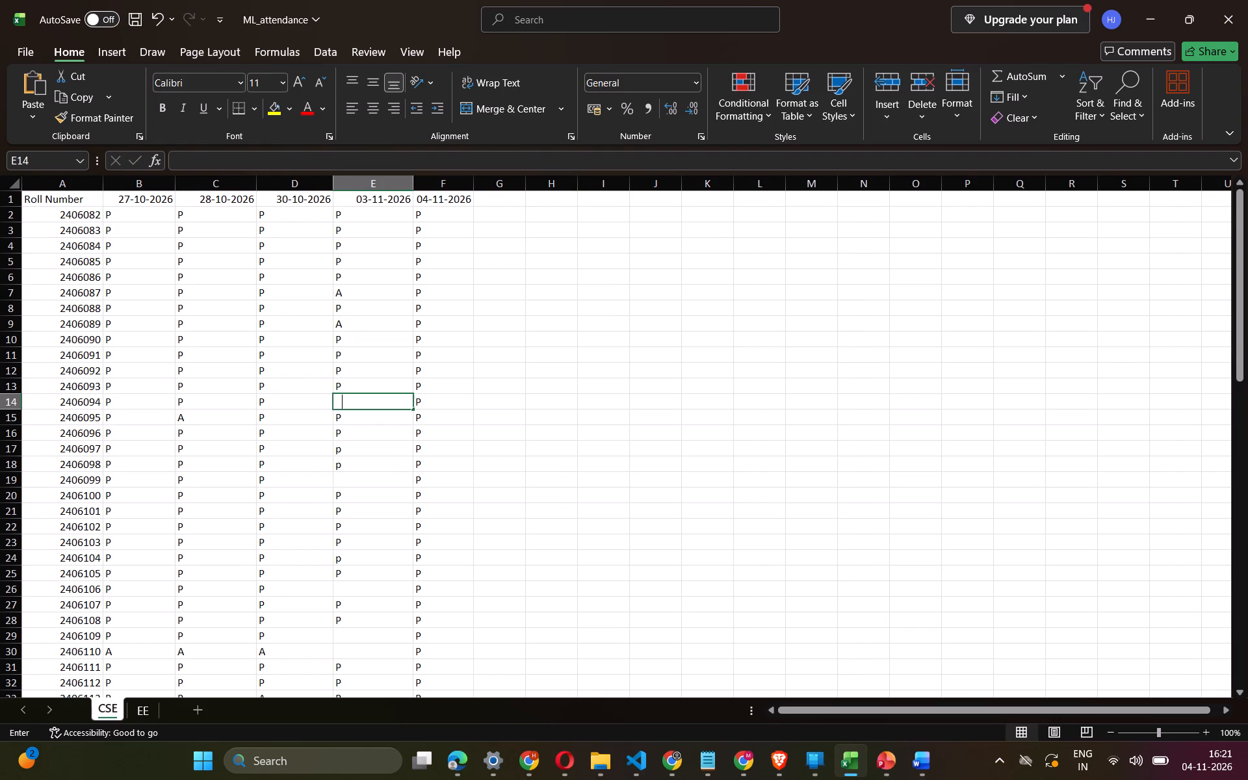
pyautogui.click(355, 478)
pyautogui.hotkey('shift', 'a')
# Fill the blank 03-11-2026 attendance cells E26, E29 and E30 with A.
pyautogui.scroll(-1, 355, 478)
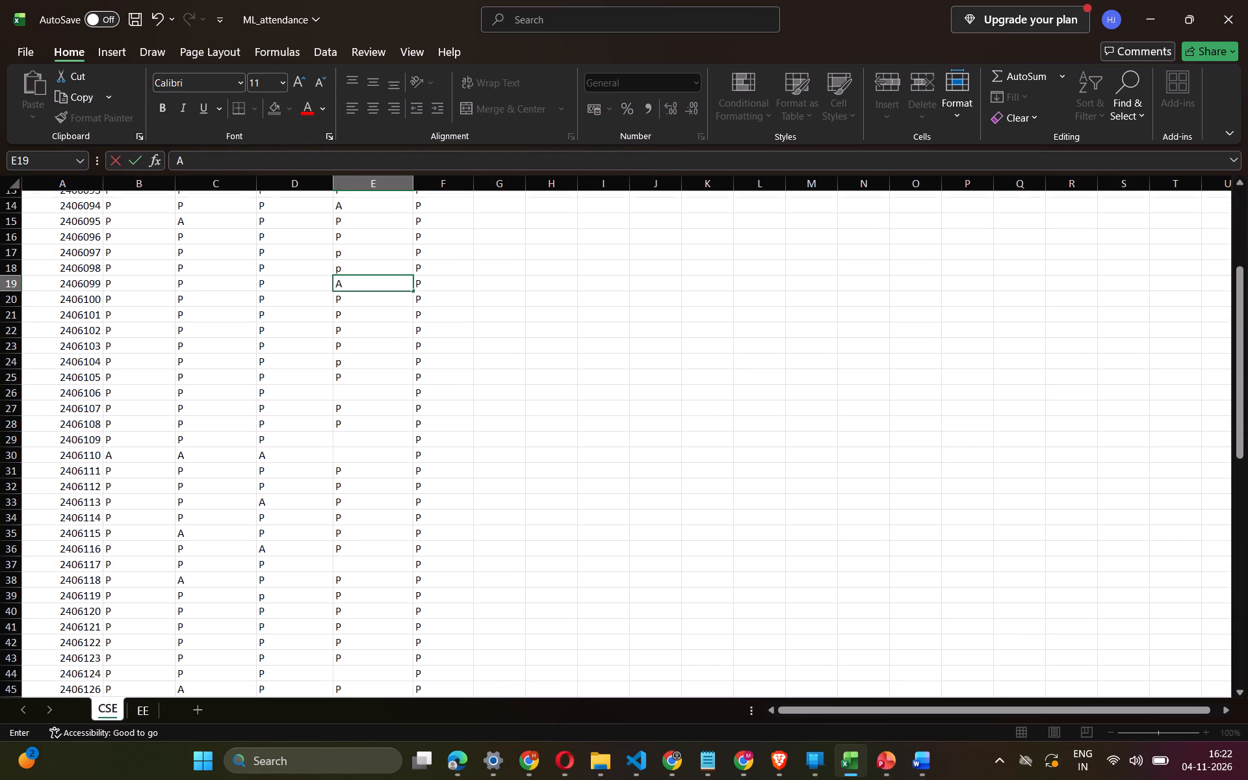
pyautogui.click(353, 392)
pyautogui.hotkey('shift', 'a')
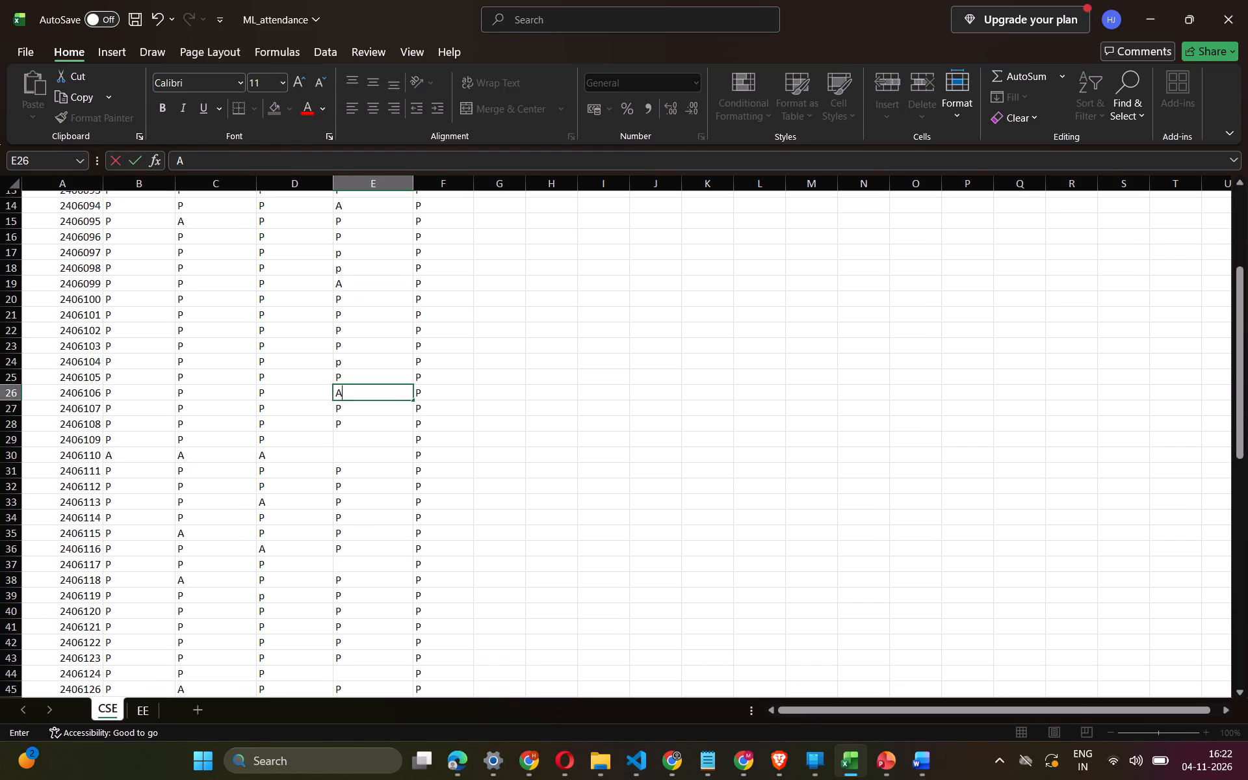
pyautogui.click(348, 435)
pyautogui.hotkey('shift', 'a')
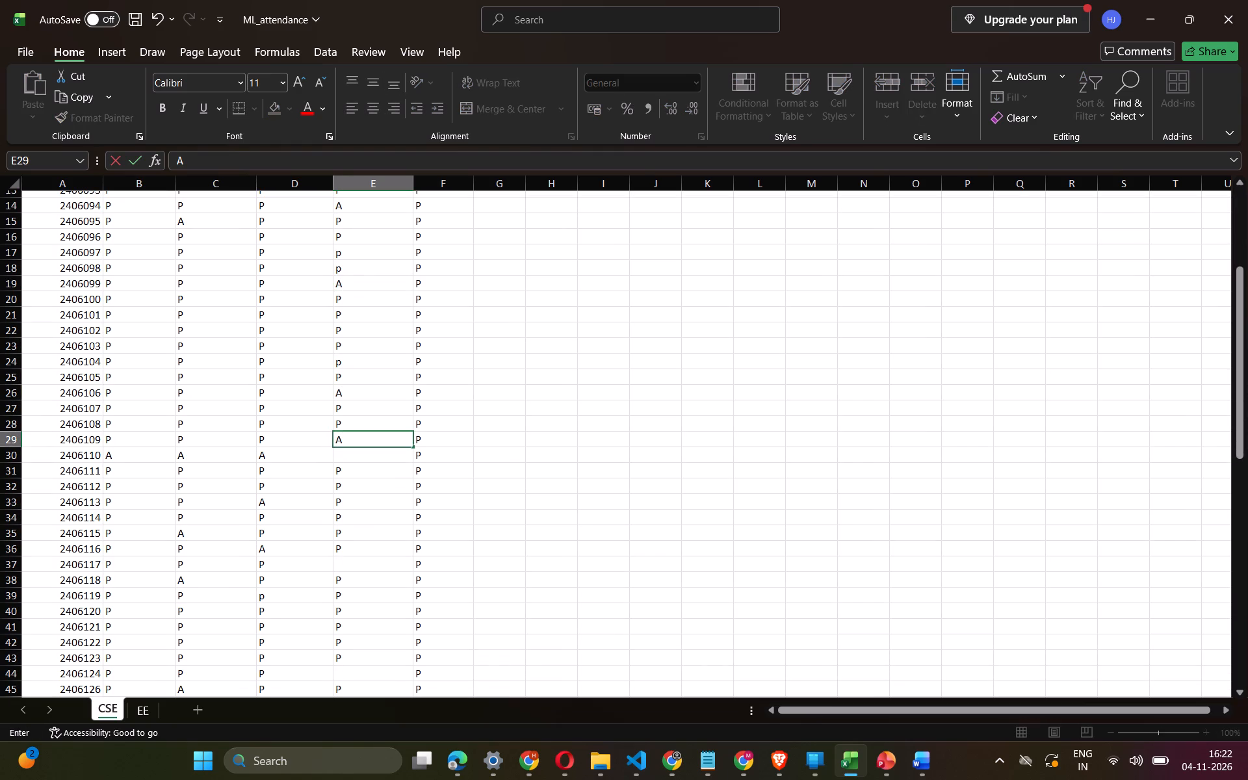
pyautogui.click(350, 457)
pyautogui.hotkey('shift', 'a')
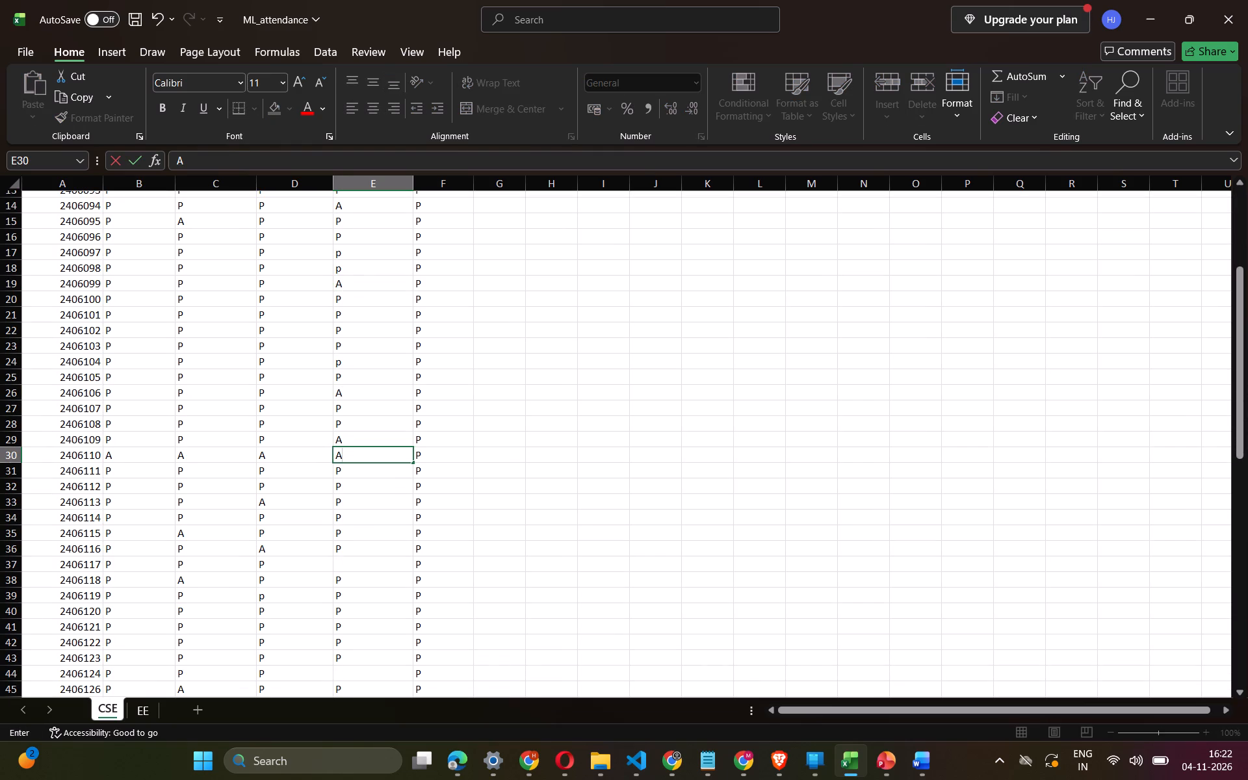
# Fill the blank 03-11-2026 attendance cells E37 and E44 with A.
pyautogui.click(373, 565)
pyautogui.click(373, 565)
pyautogui.press('a')
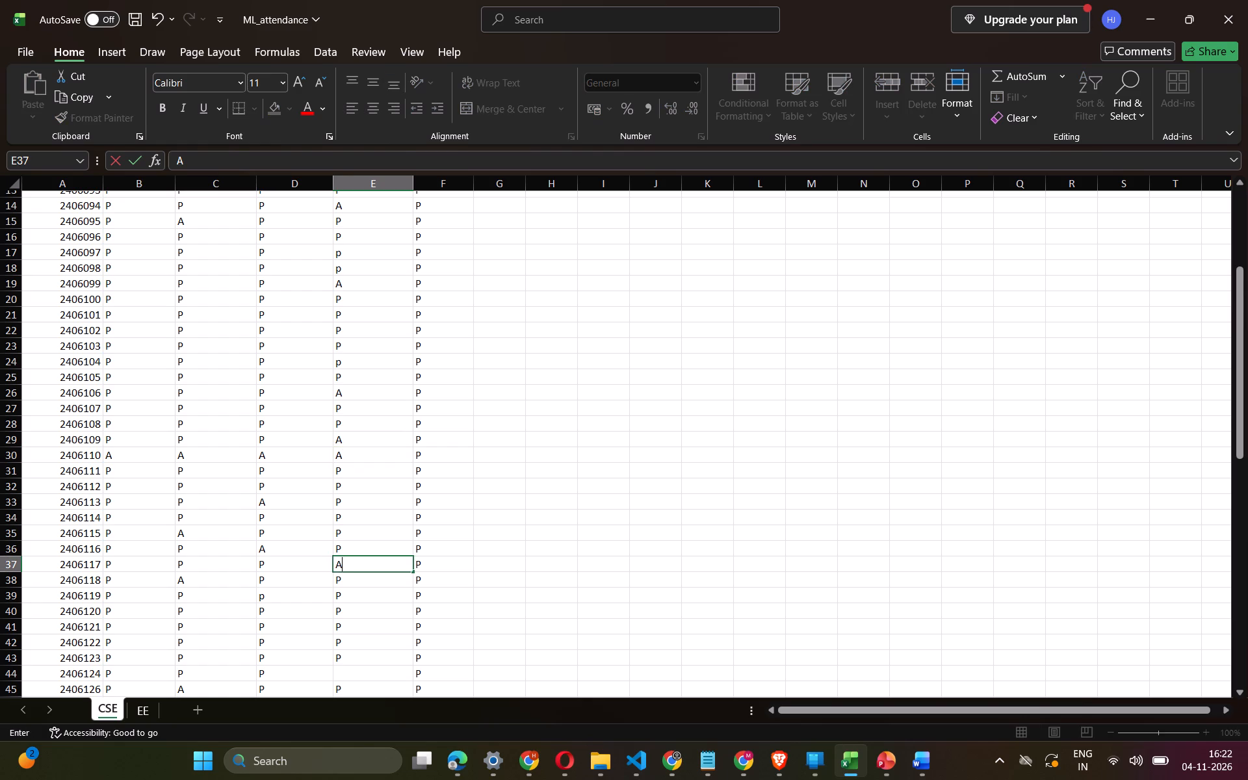
pyautogui.scroll(-1, 373, 565)
pyautogui.click(356, 555)
pyautogui.press('a')
# Fill the remaining blank 03-11-2026 attendance cells E53 and E67 with A.
pyautogui.scroll(-1, 356, 555)
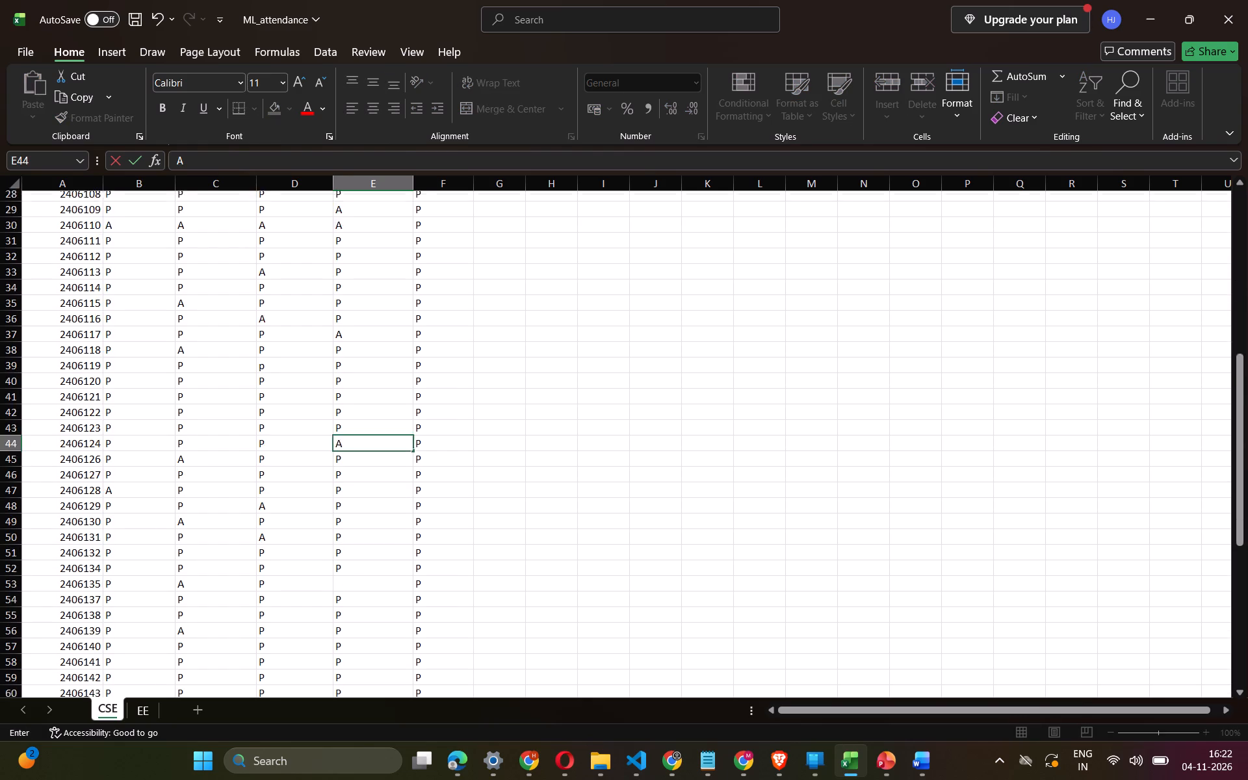
pyautogui.scroll(-1, 356, 555)
pyautogui.click(346, 493)
pyautogui.press('a')
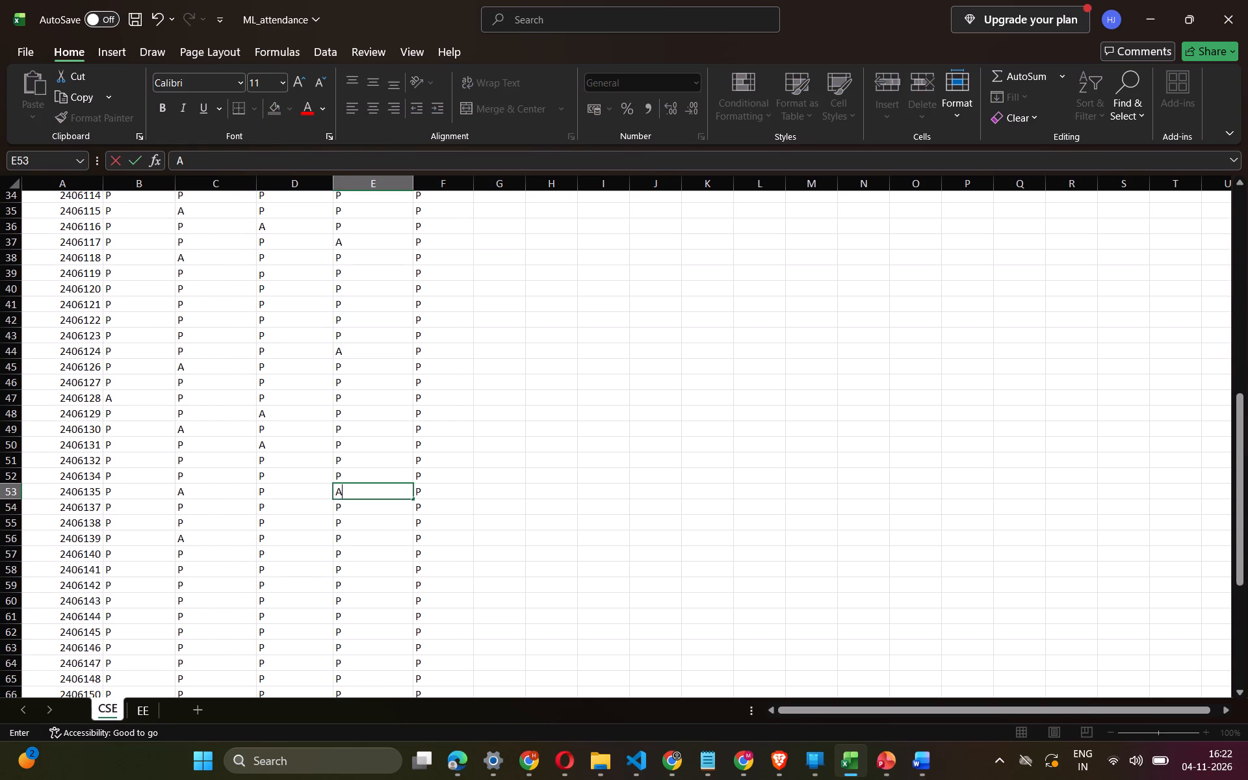
pyautogui.scroll(-1, 346, 493)
pyautogui.click(357, 519)
pyautogui.press('a')
pyautogui.scroll(-1, 357, 519)
pyautogui.scroll(10, 357, 519)
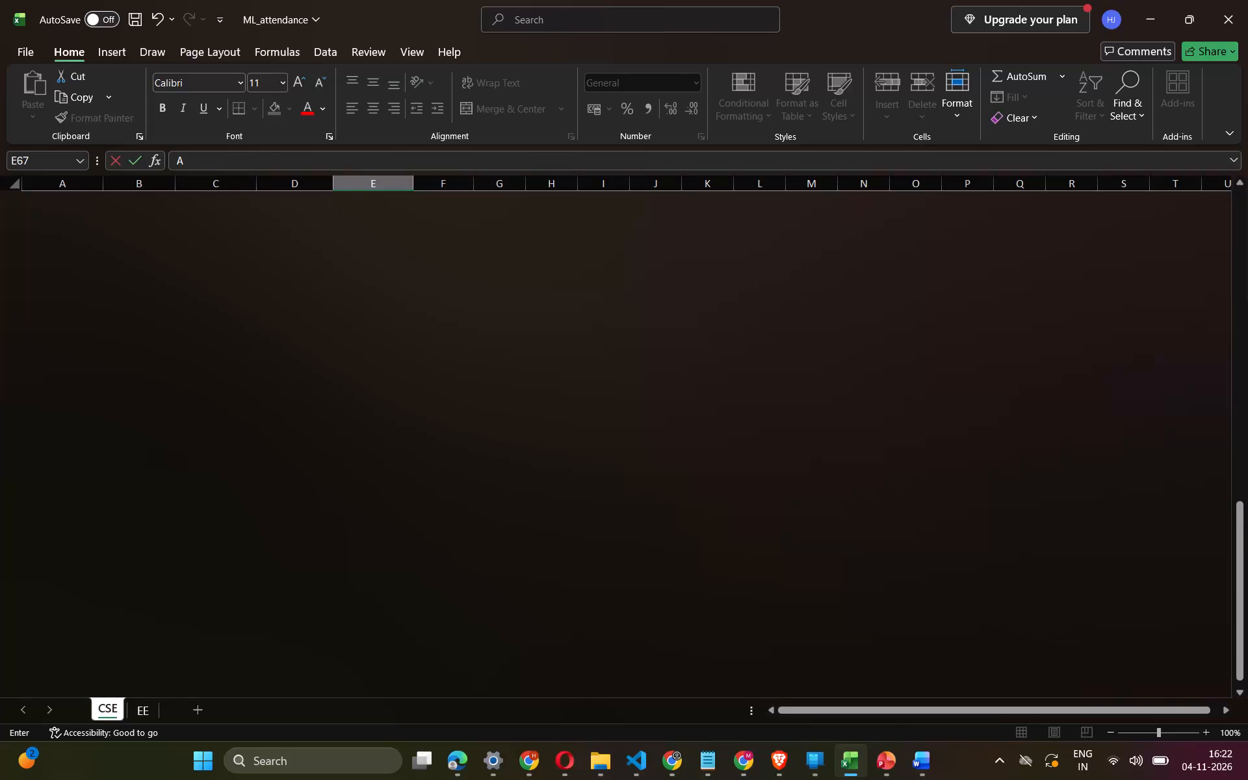
pyautogui.scroll(-5, 357, 519)
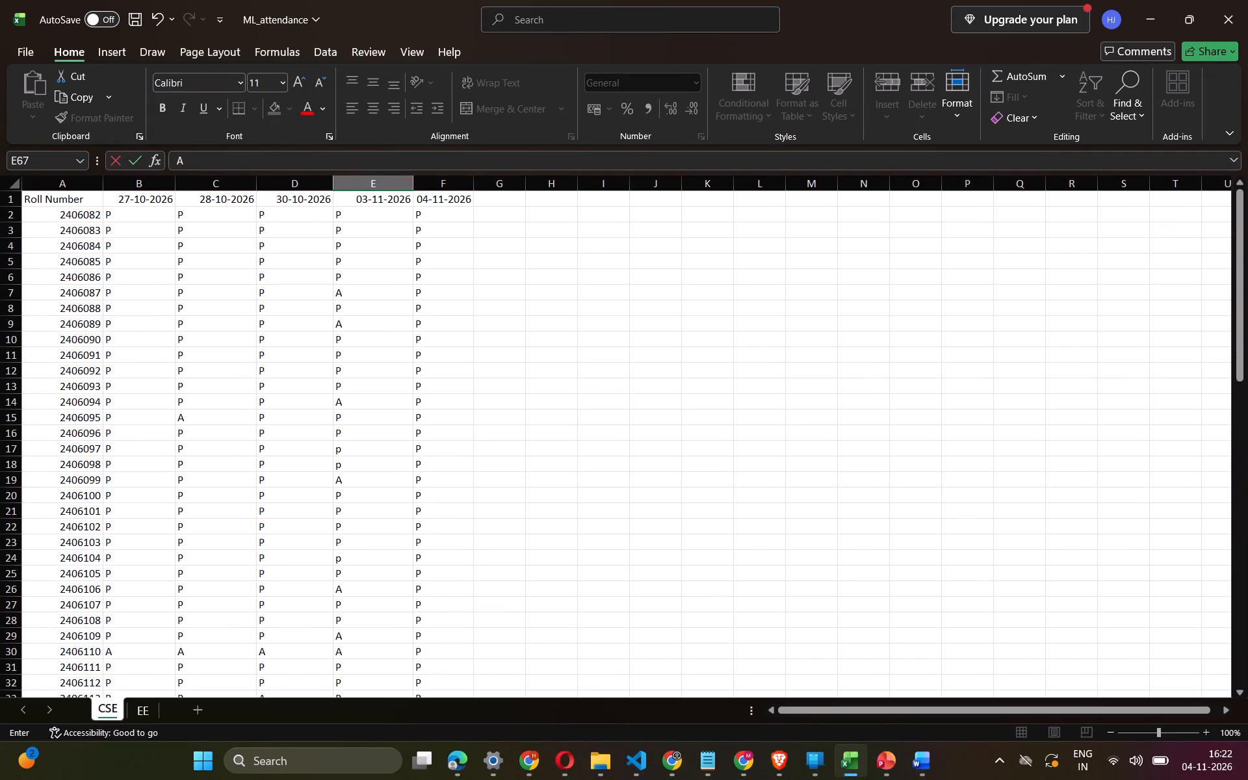
pyautogui.click(443, 216)
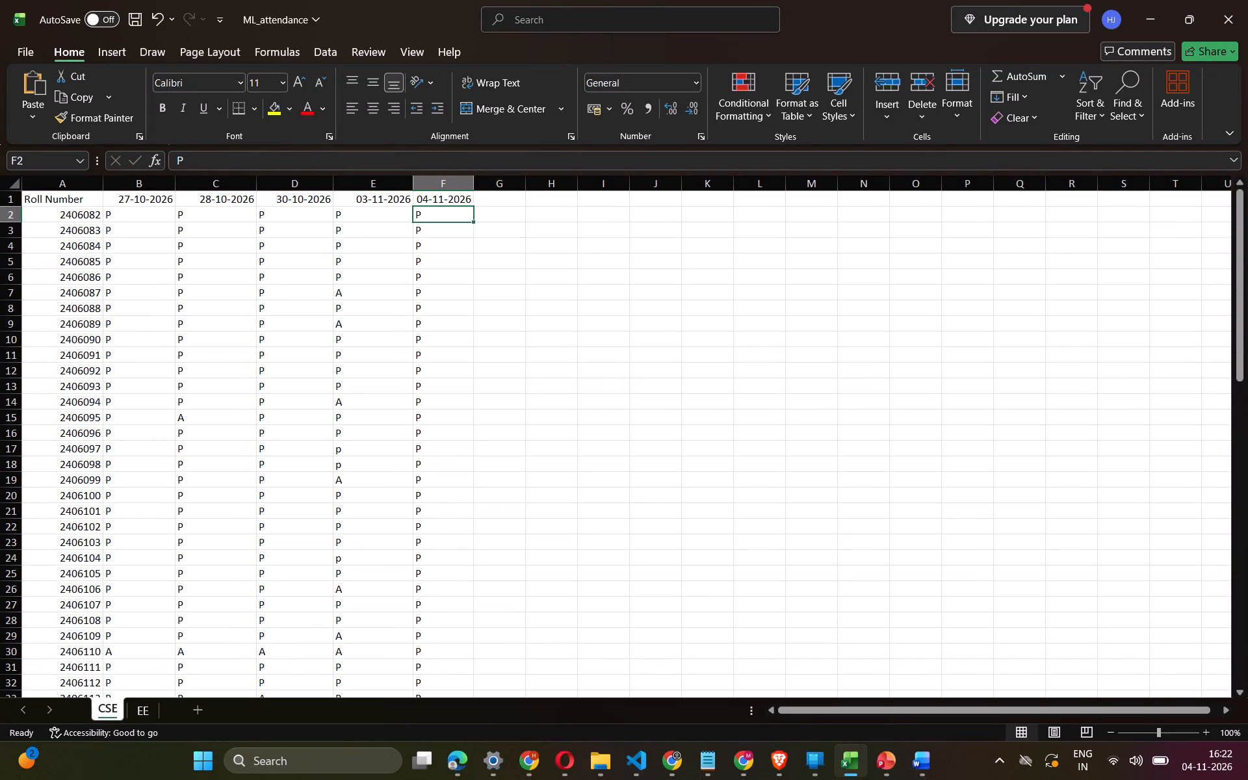
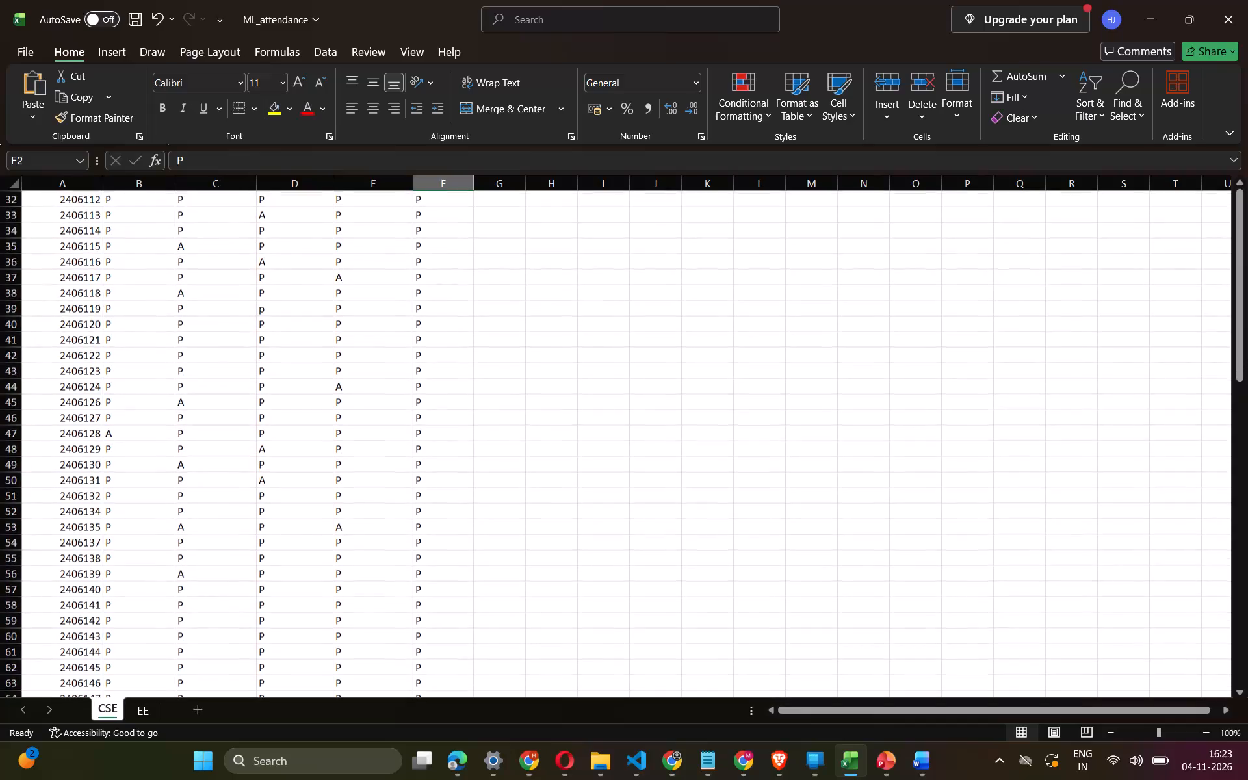
pyautogui.scroll(14, 443, 216)
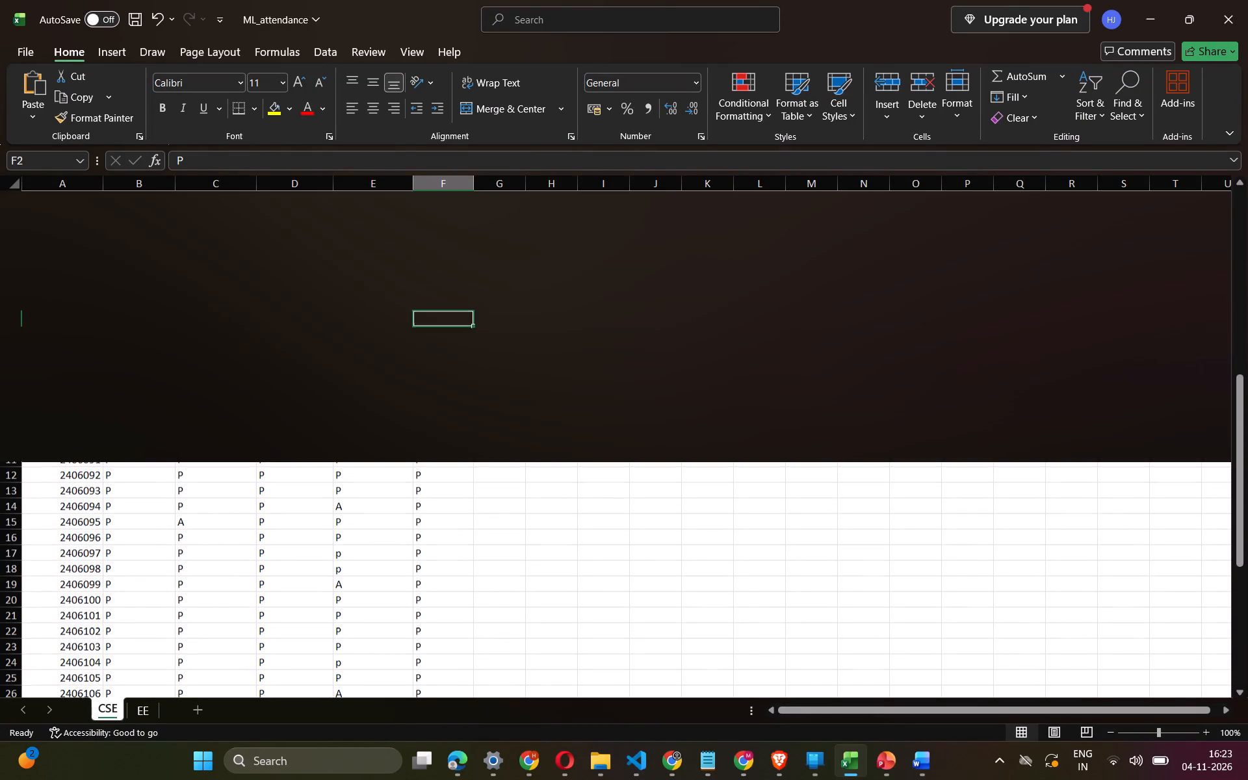
pyautogui.scroll(-1, 443, 216)
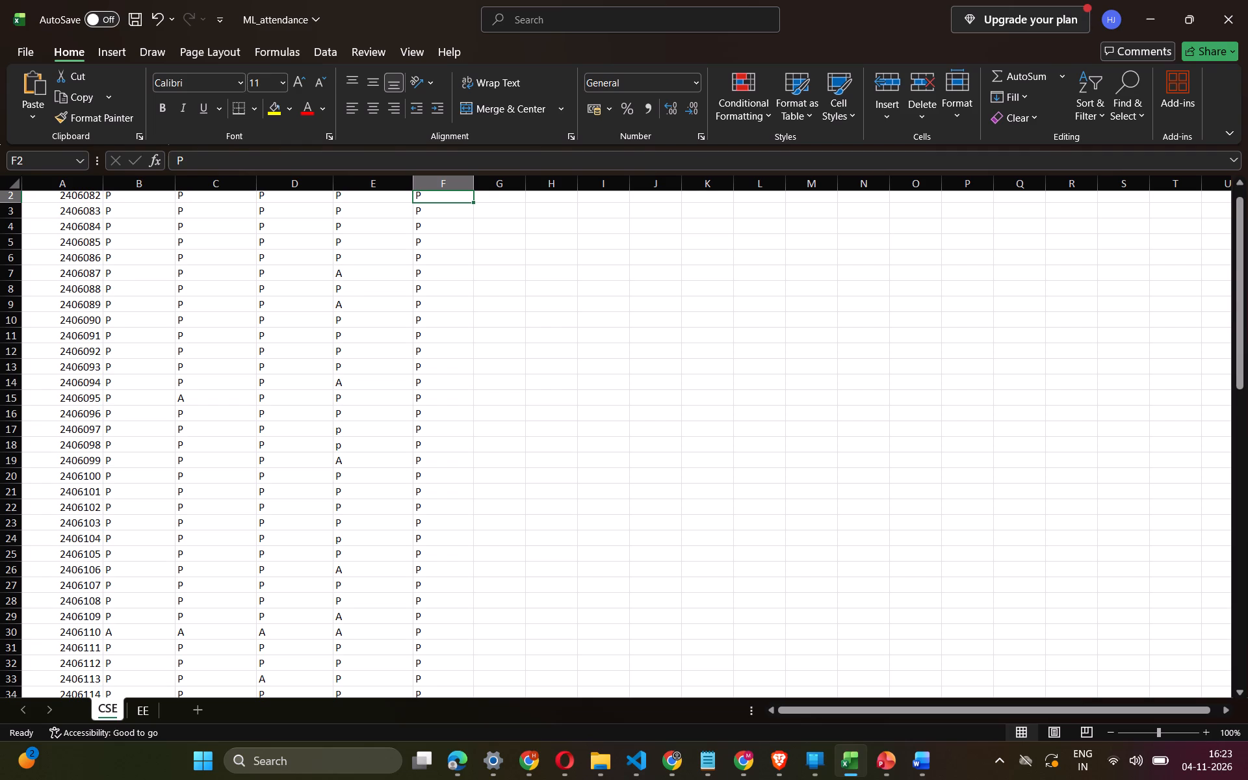
pyautogui.scroll(2, 443, 216)
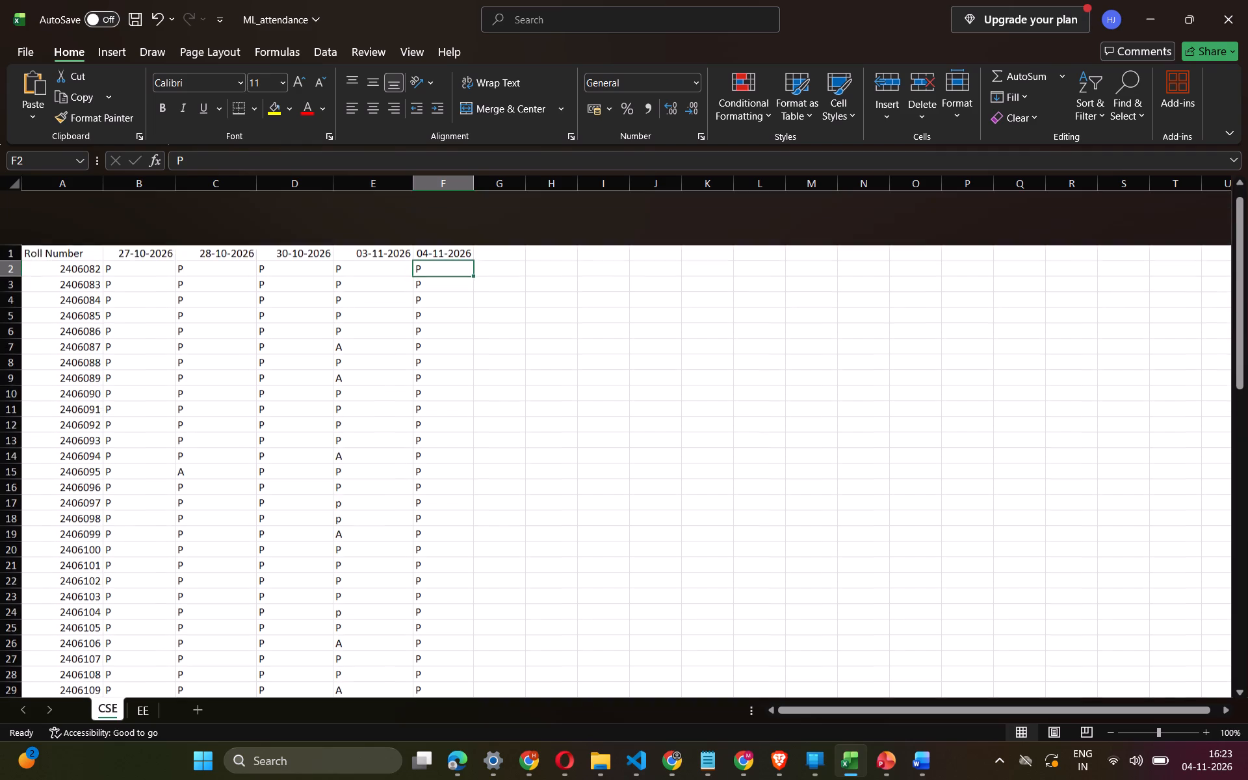
pyautogui.scroll(2, 443, 216)
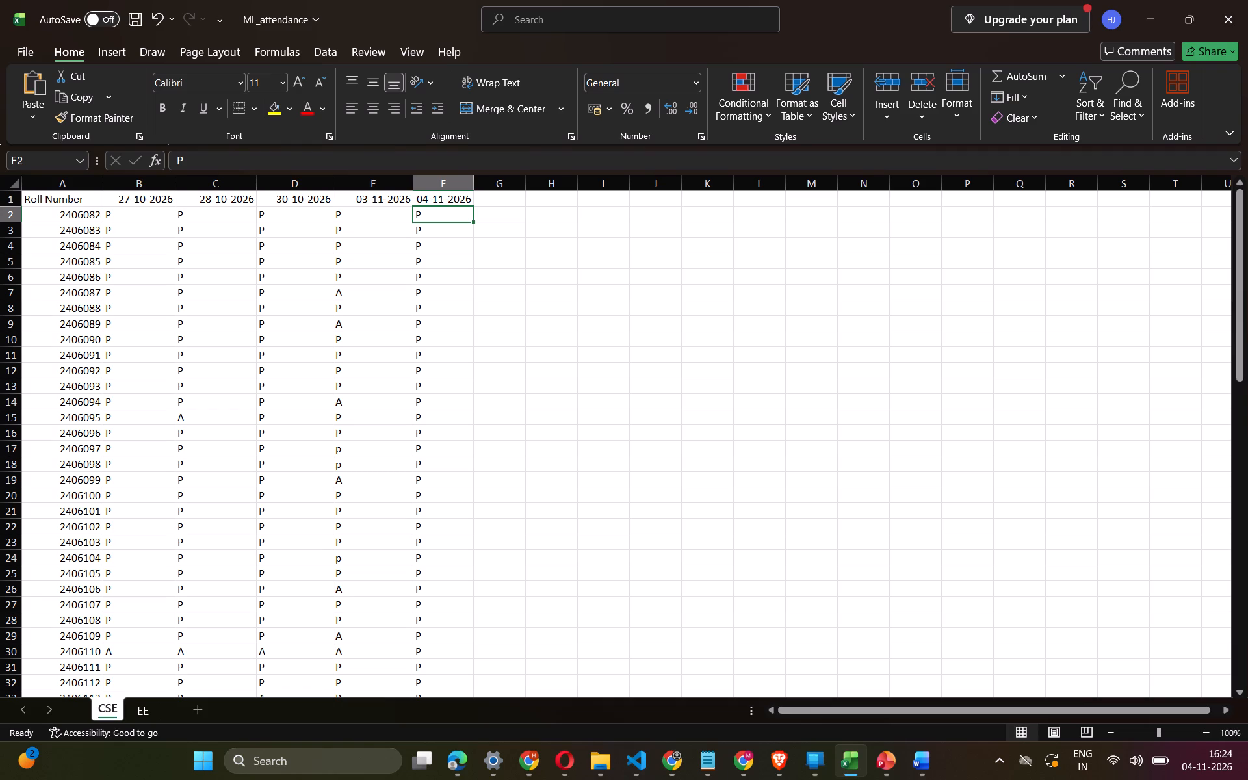
pyautogui.click(443, 216)
pyautogui.press('a')
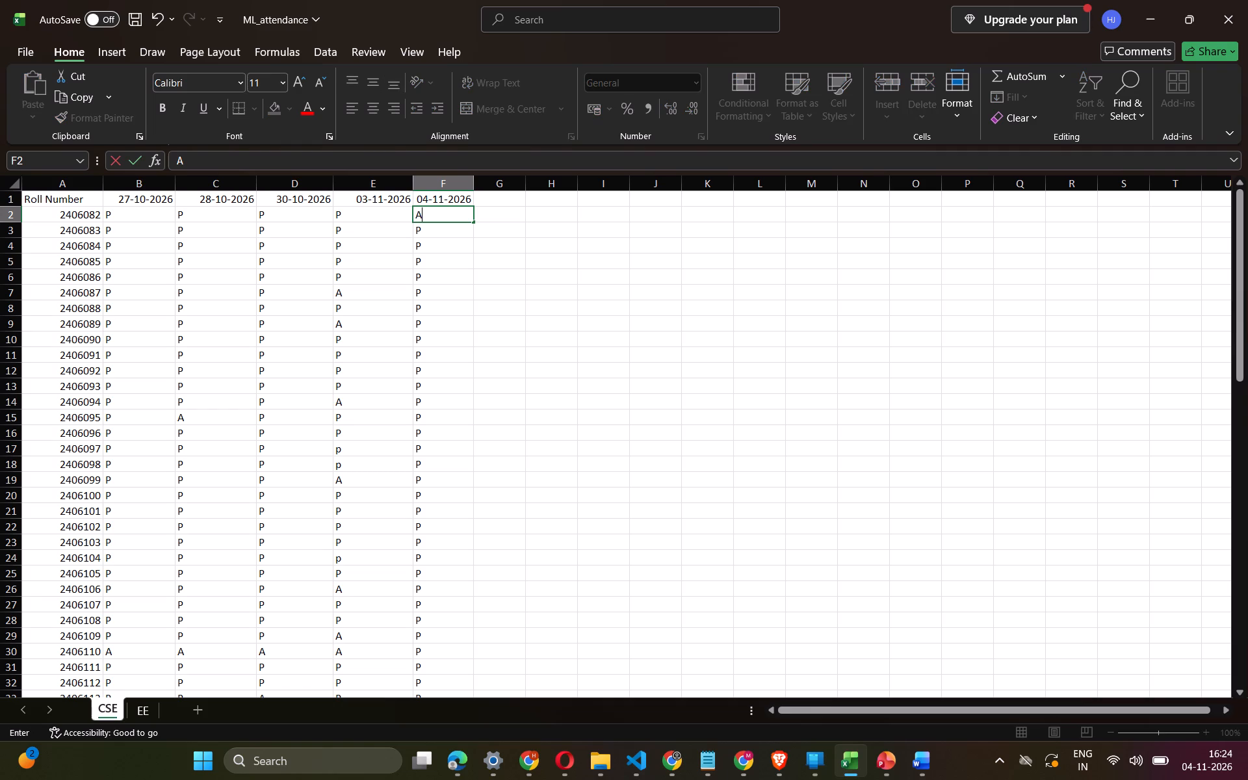
pyautogui.click(451, 227)
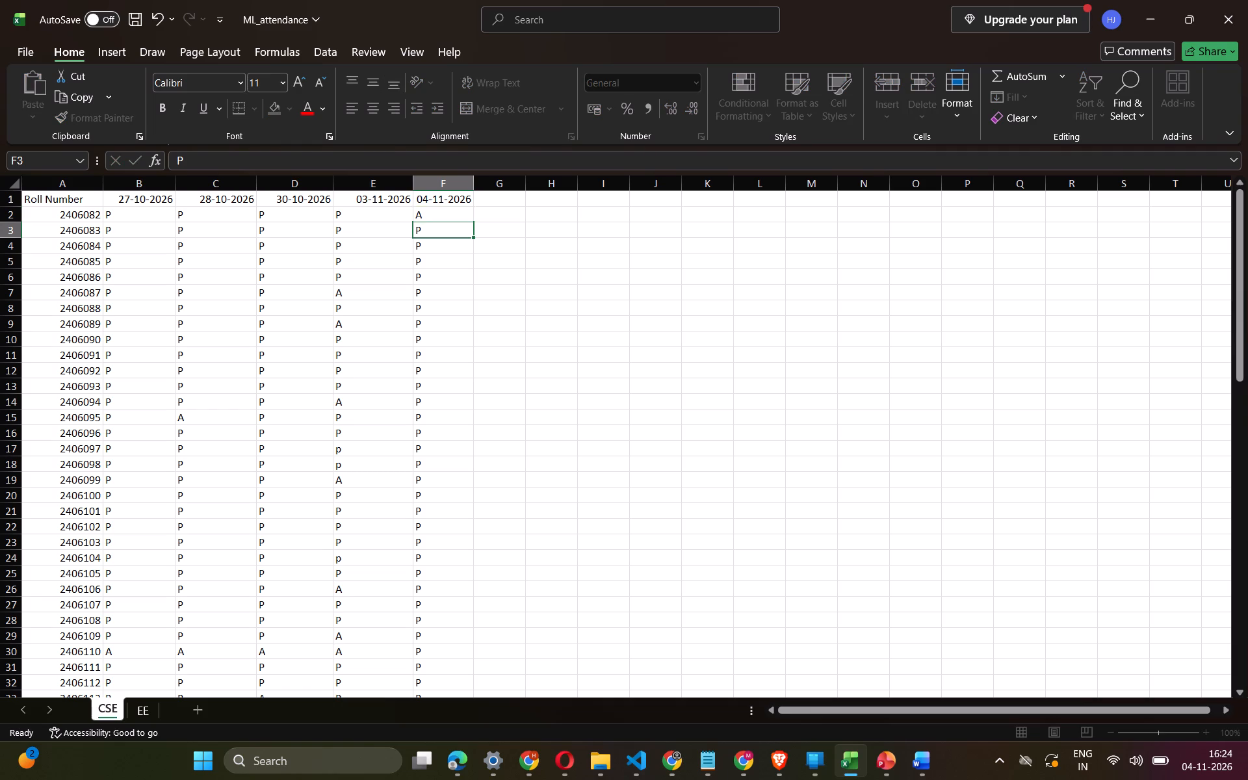
pyautogui.press('a')
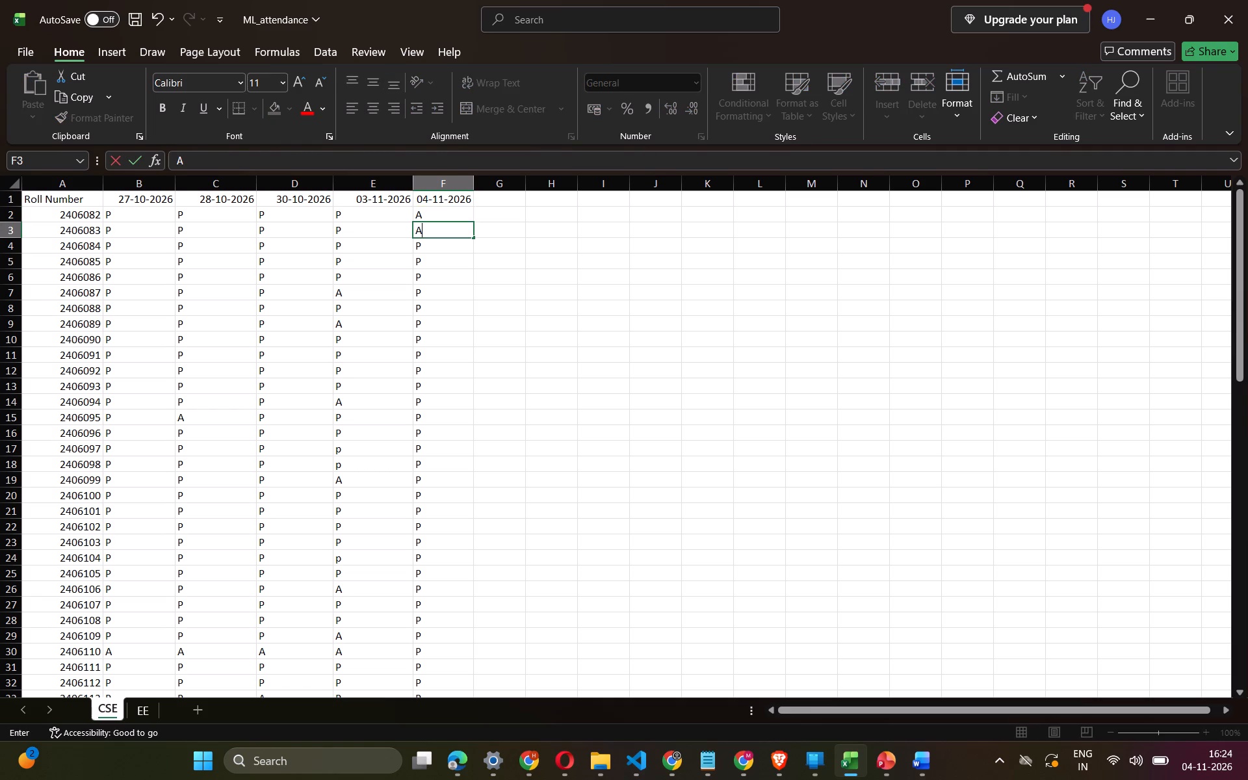
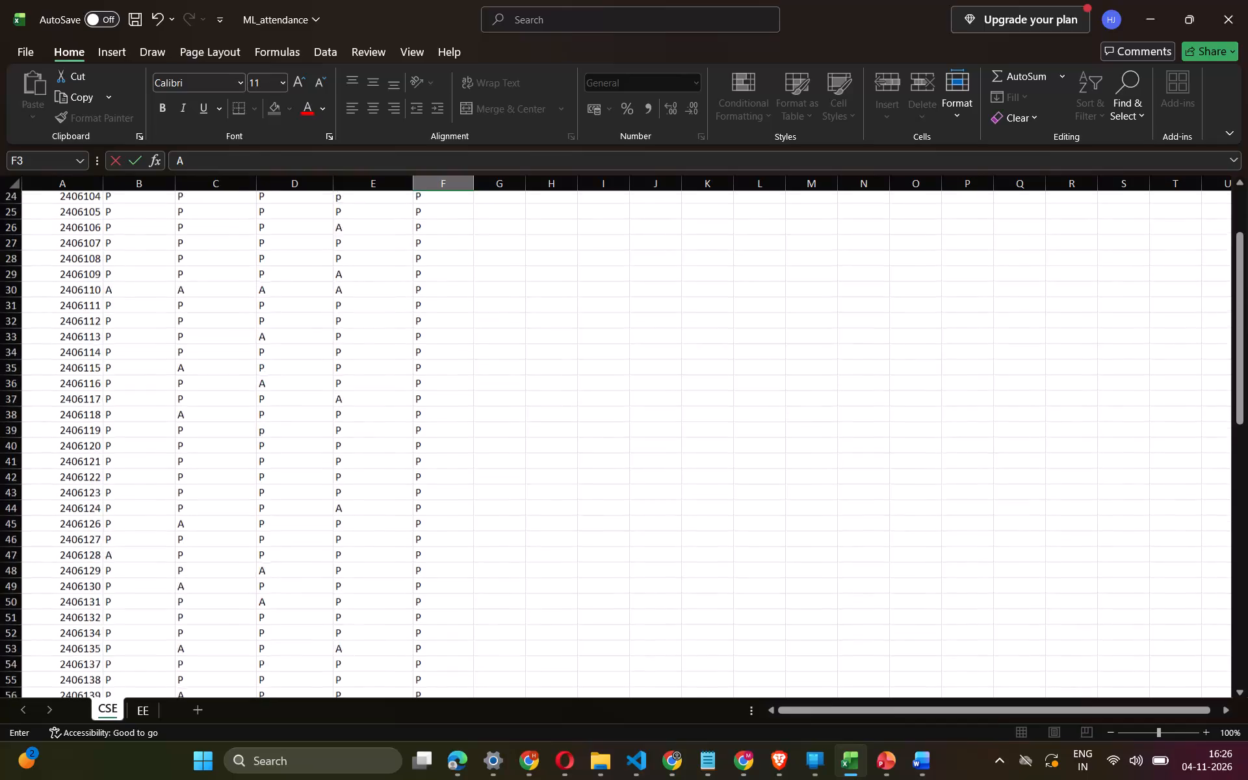
pyautogui.scroll(5, 526, 452)
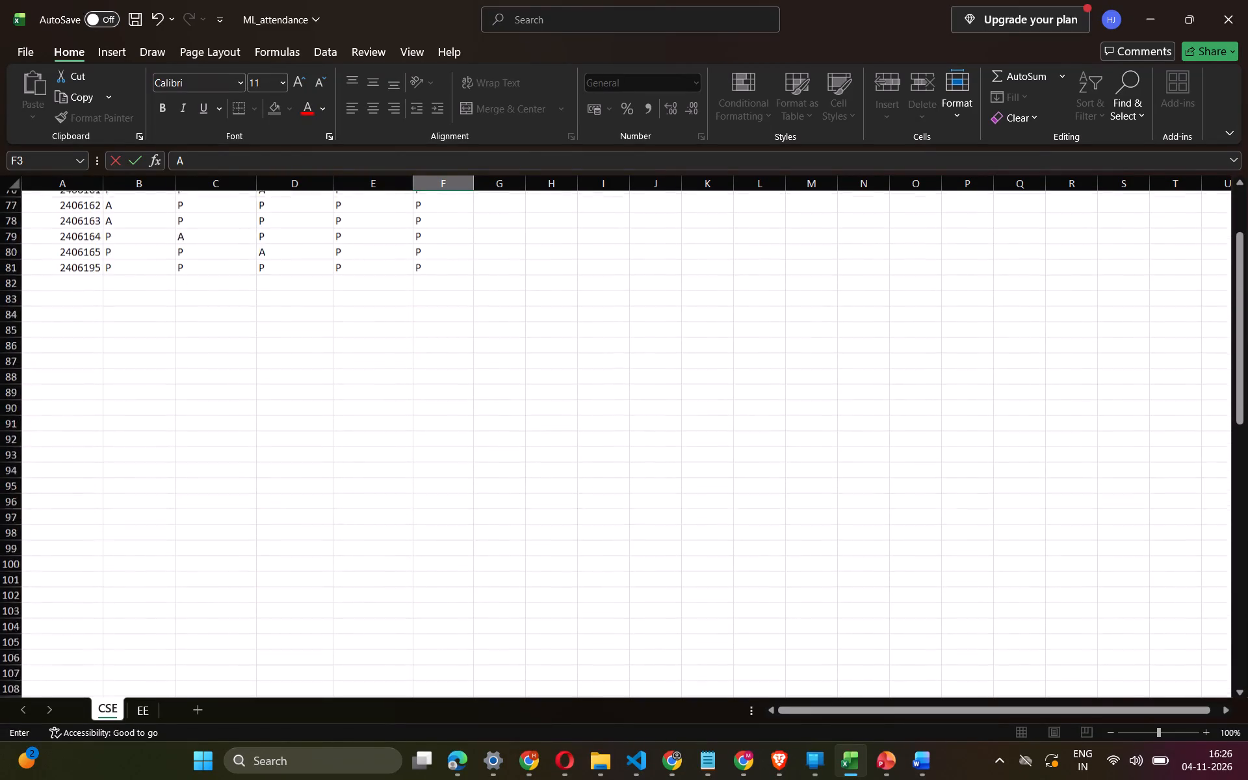
pyautogui.scroll(1, 526, 452)
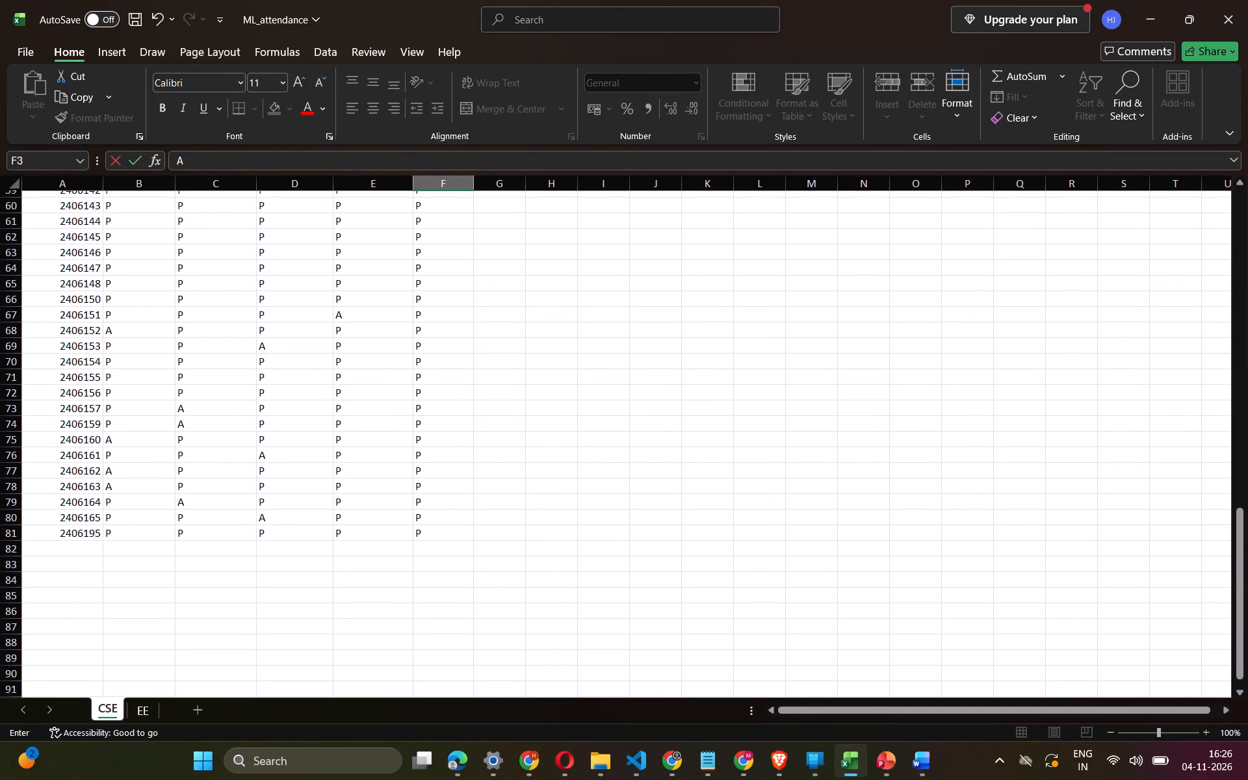
pyautogui.scroll(2, 526, 452)
pyautogui.scroll(3, 363, 417)
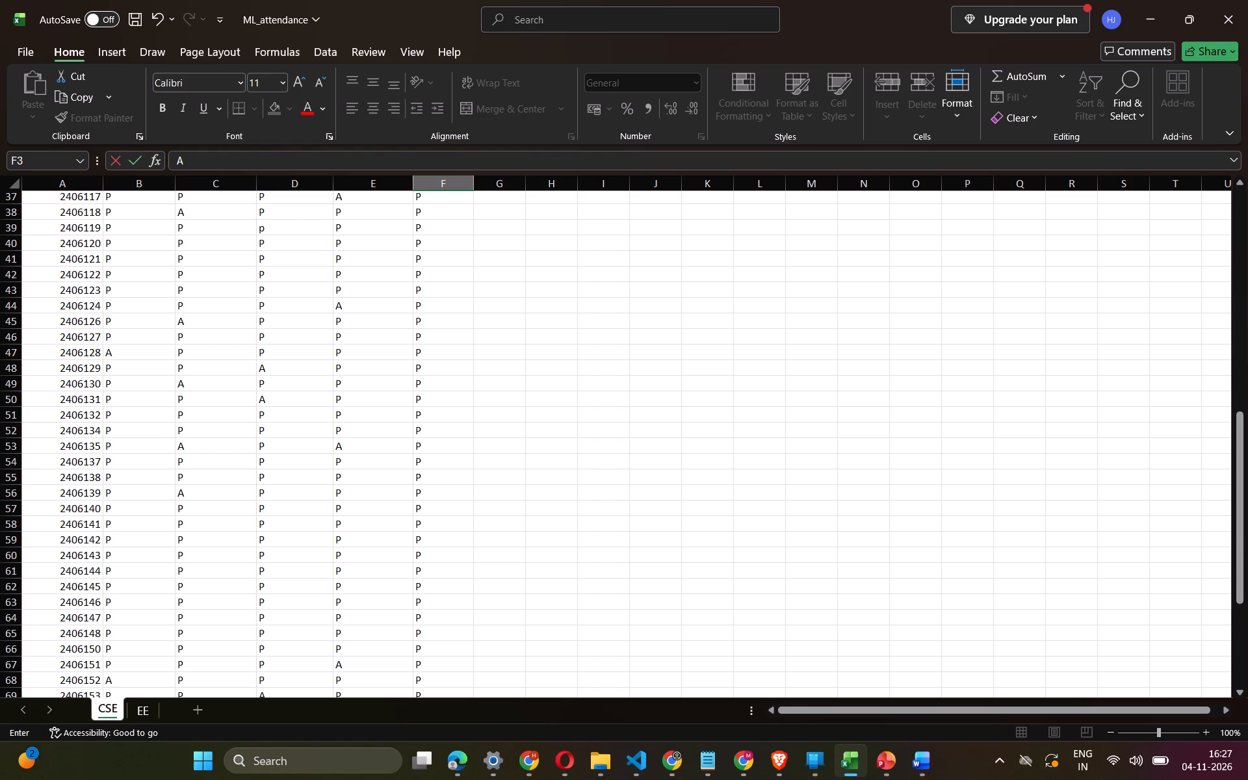
pyautogui.click(442, 477)
pyautogui.press('BackSpace')
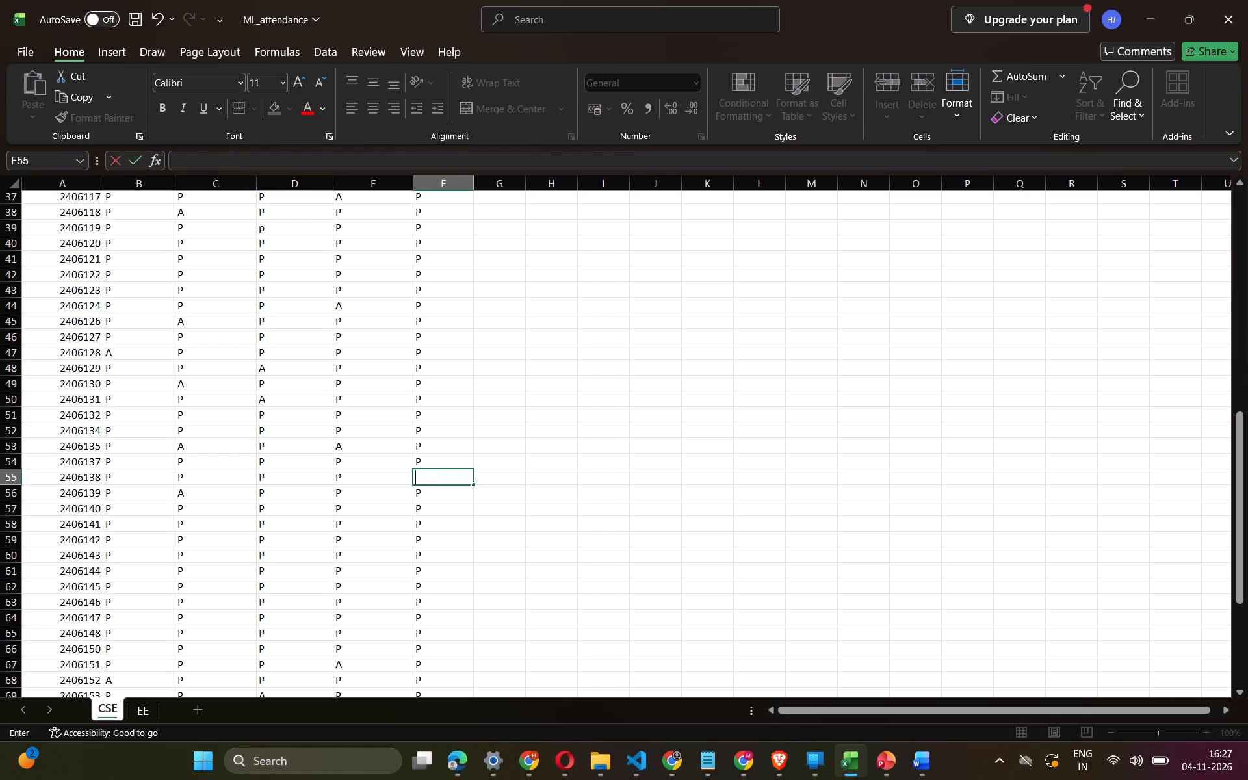
pyautogui.press('a')
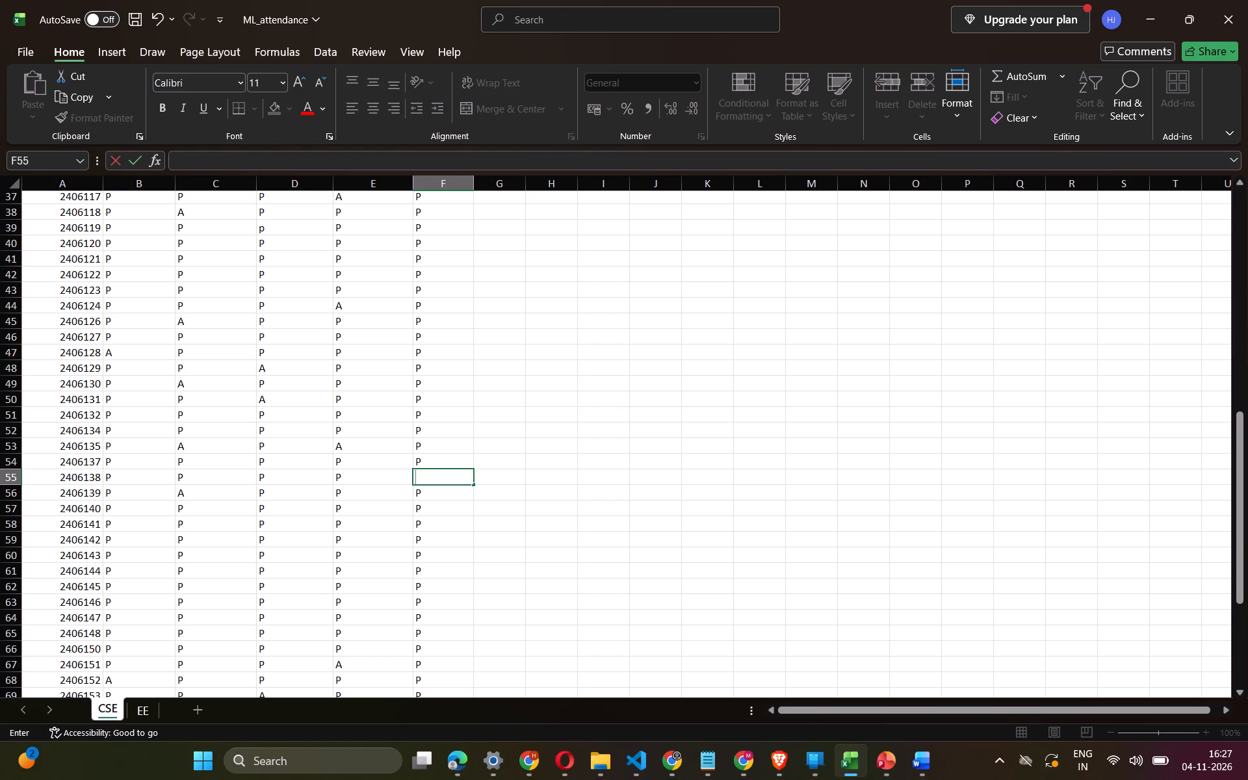
pyautogui.click(441, 489)
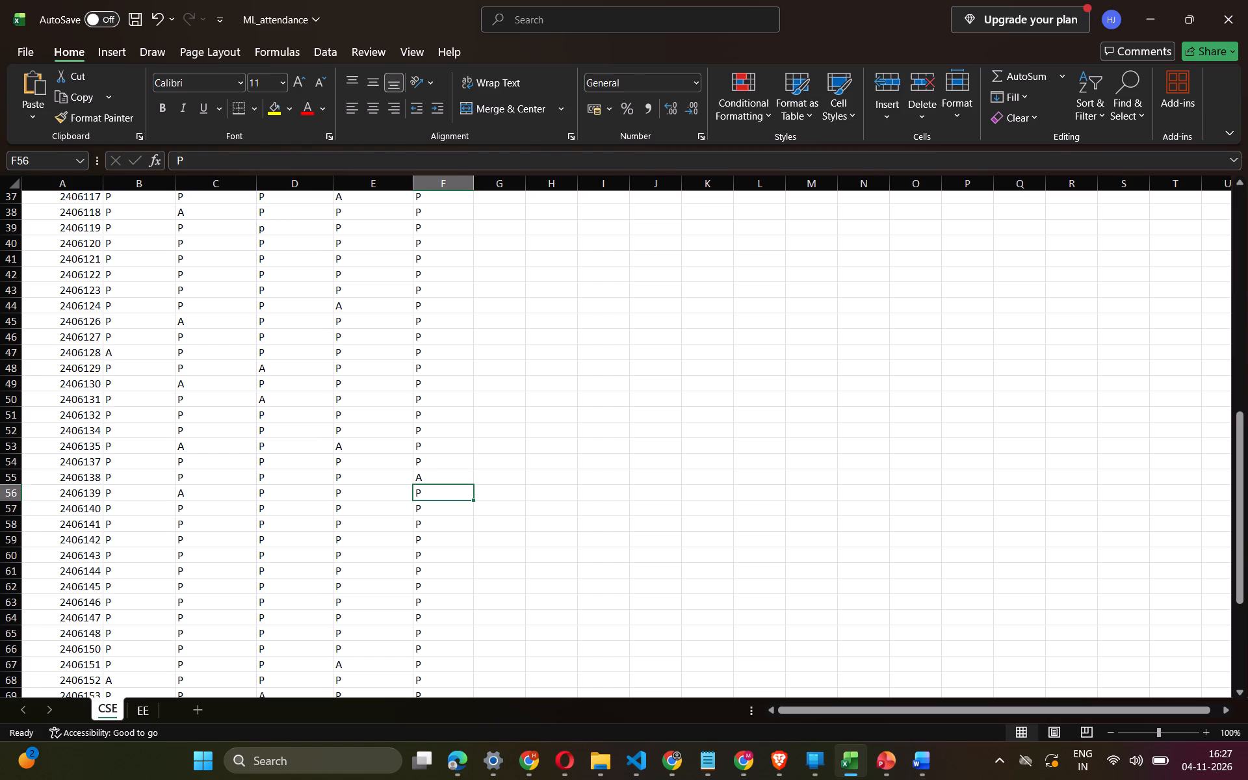
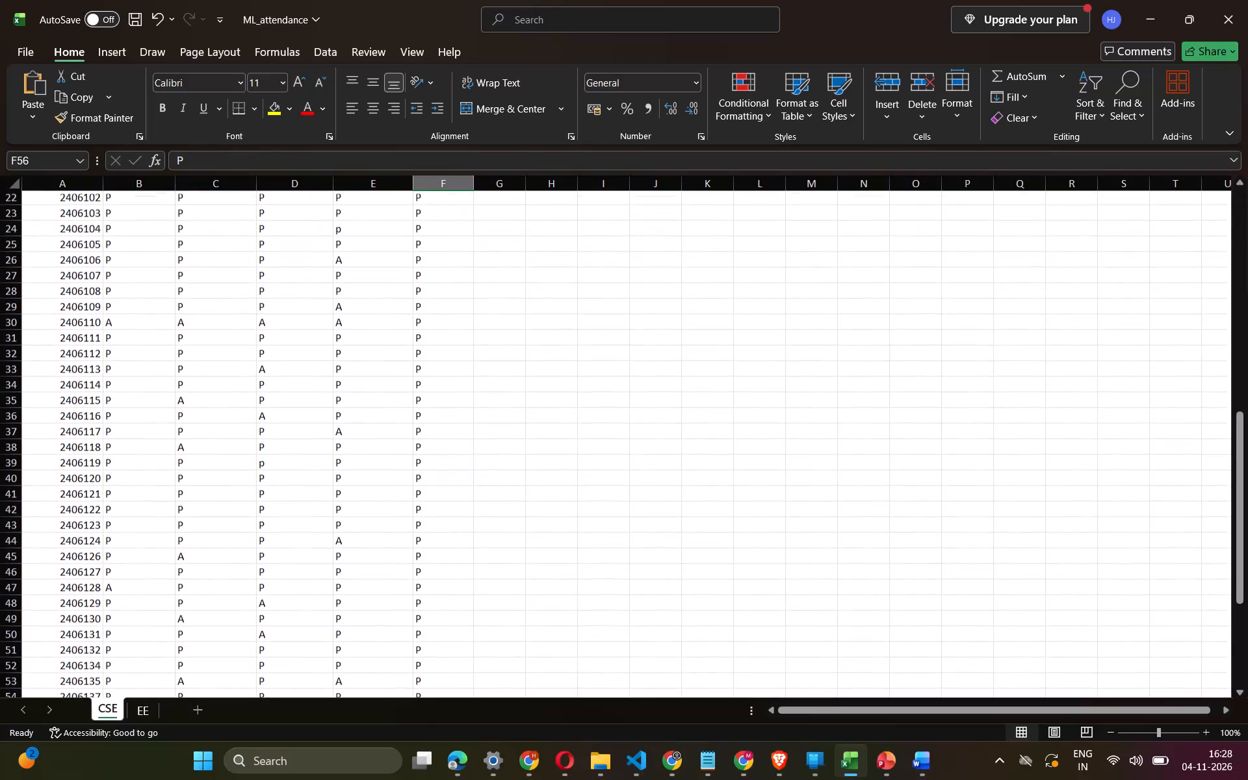
# Mark the student in row 40 of the CSE sheet absent in column C by setting cell C40 to A.
pyautogui.scroll(2, 441, 489)
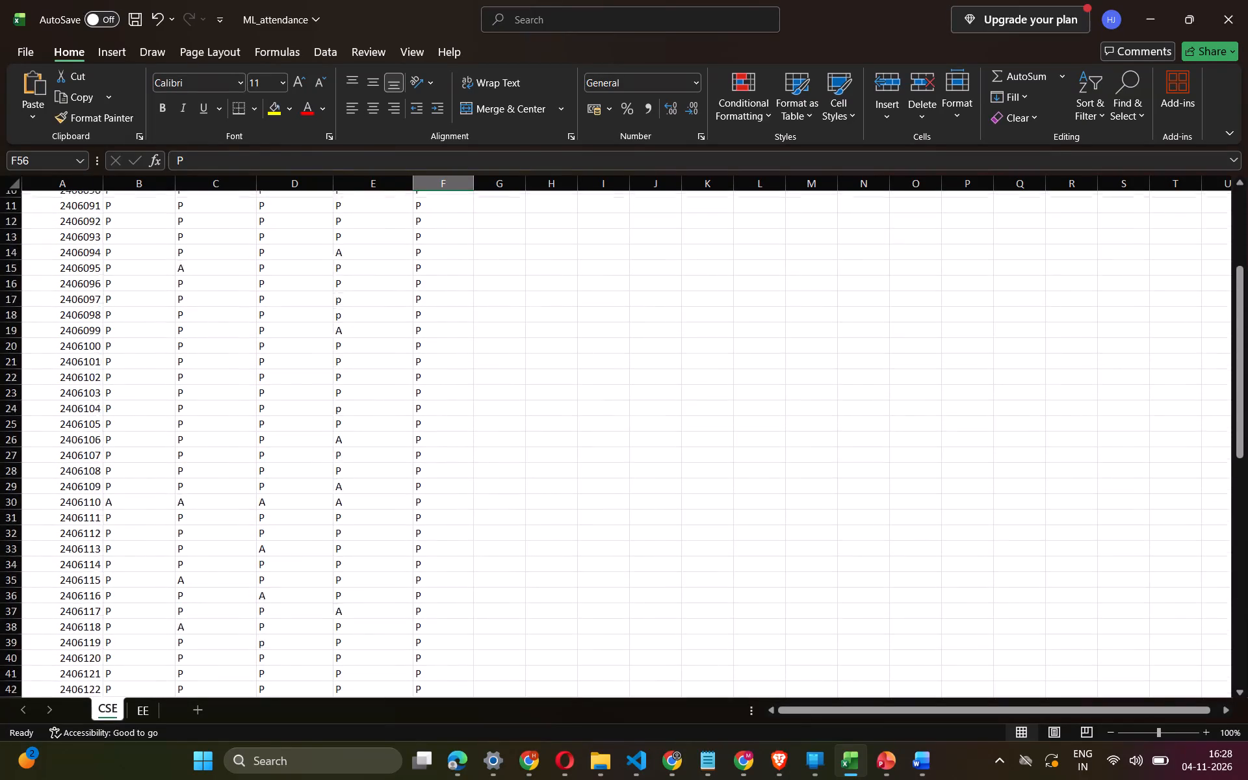
pyautogui.scroll(2, 441, 489)
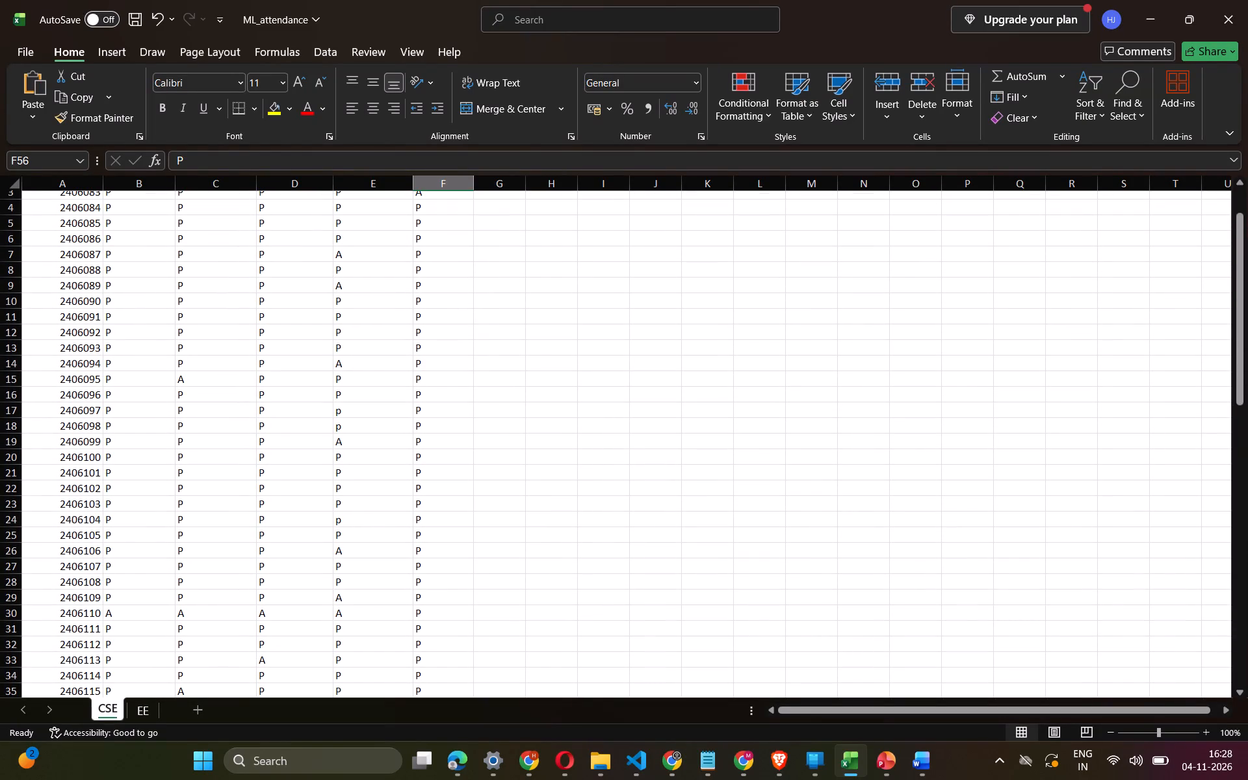
pyautogui.scroll(-1, 441, 489)
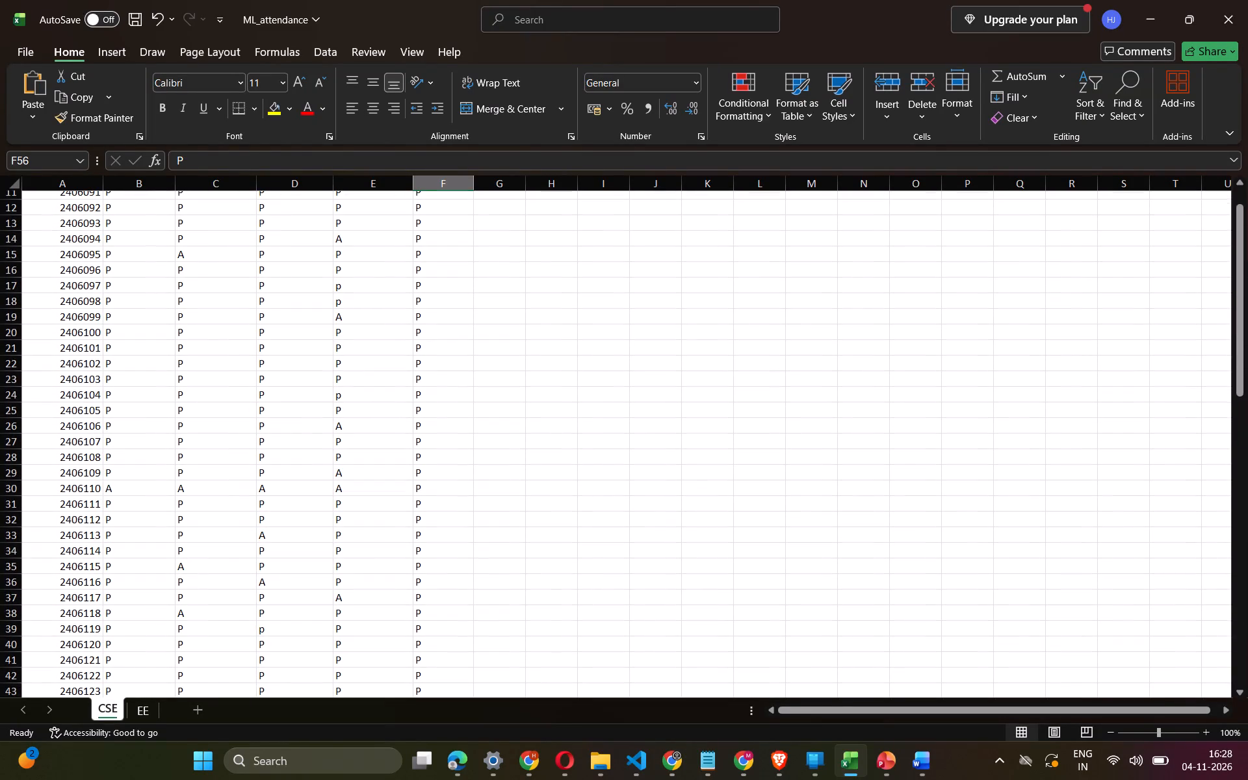
pyautogui.scroll(-1, 441, 489)
pyautogui.click(441, 489)
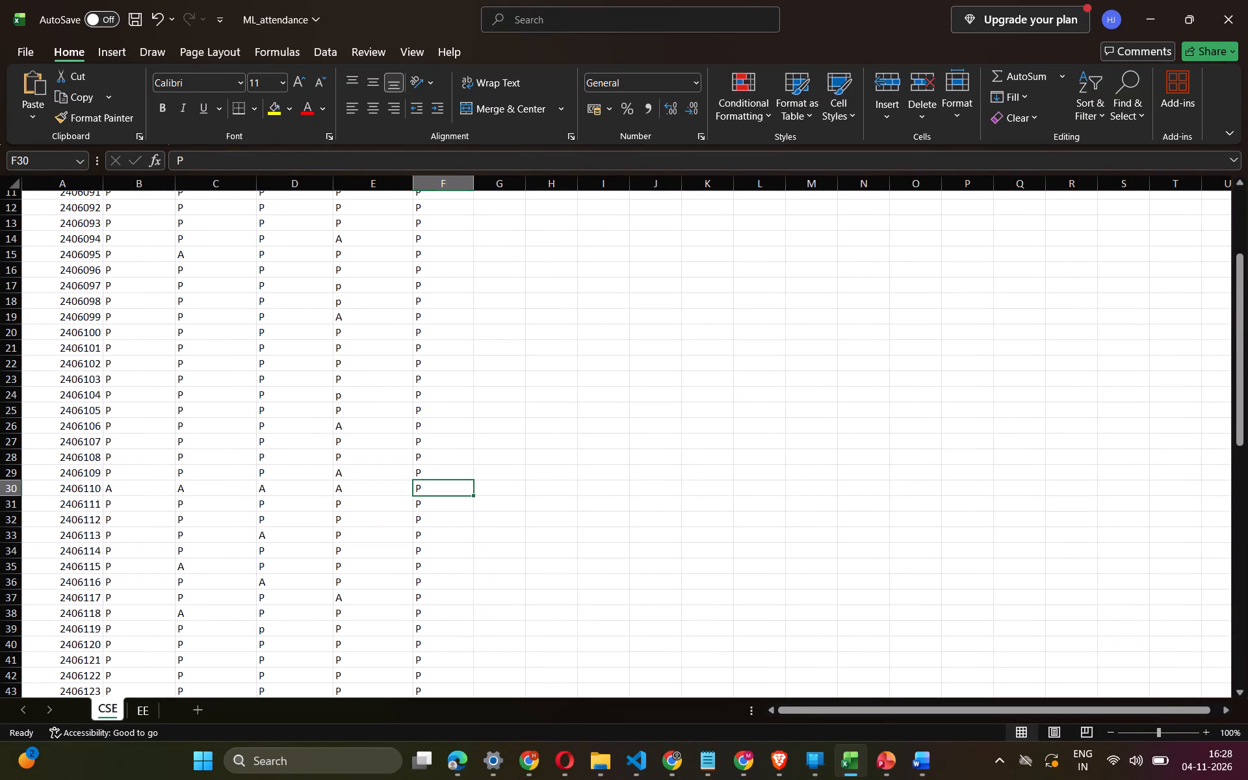
pyautogui.click(366, 629)
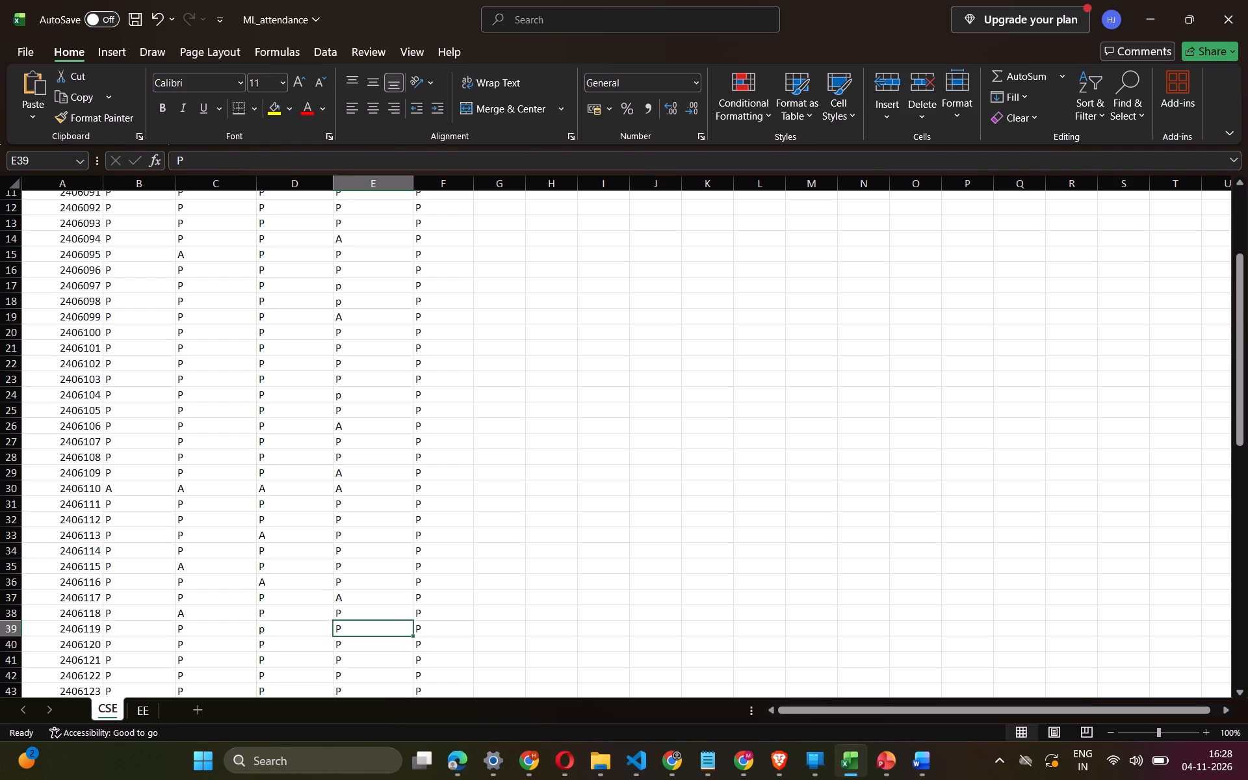
pyautogui.scroll(-1, 366, 629)
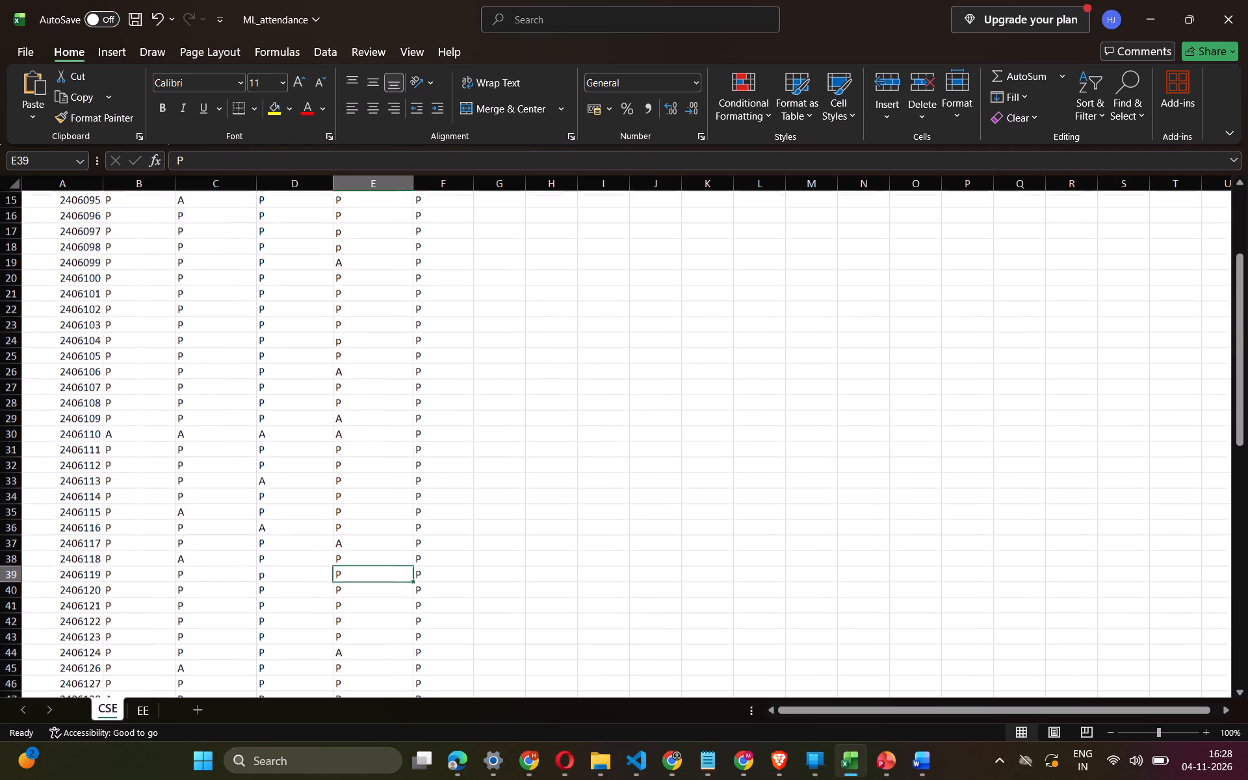
pyautogui.scroll(-1, 366, 629)
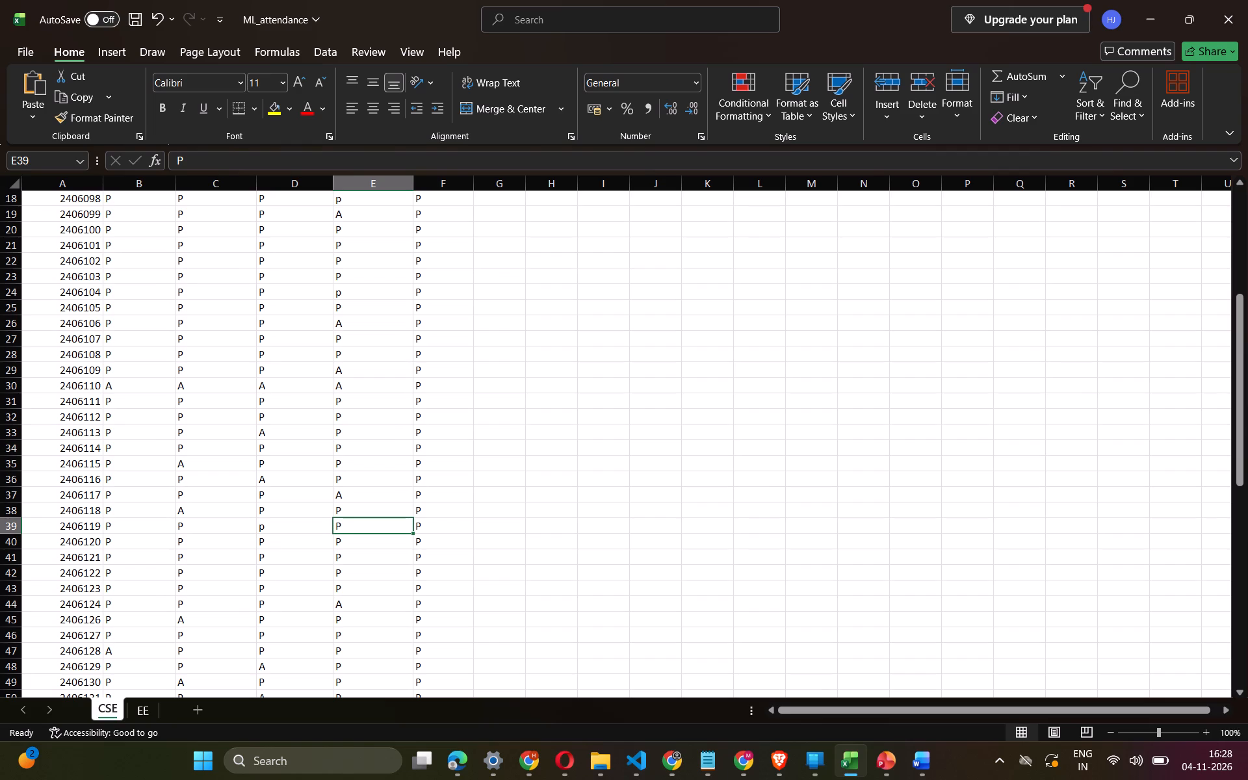
pyautogui.click(216, 551)
pyautogui.click(214, 531)
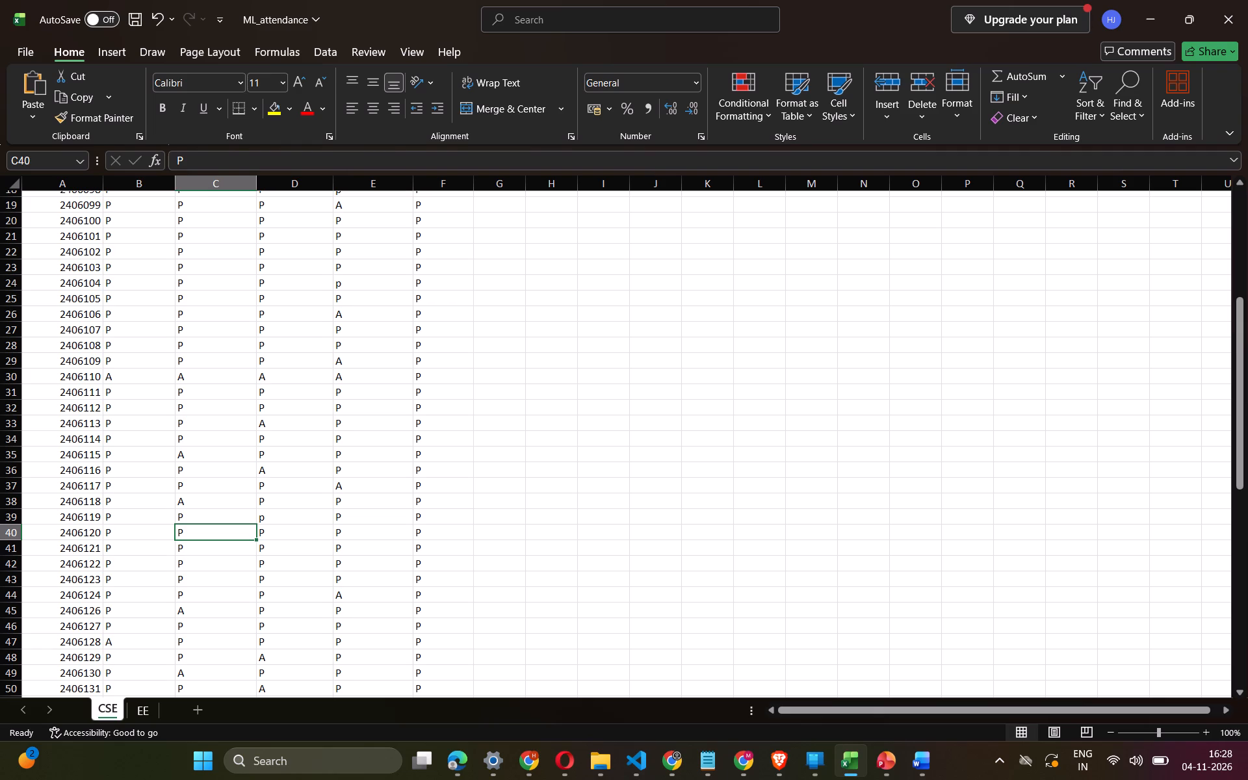
pyautogui.press('a')
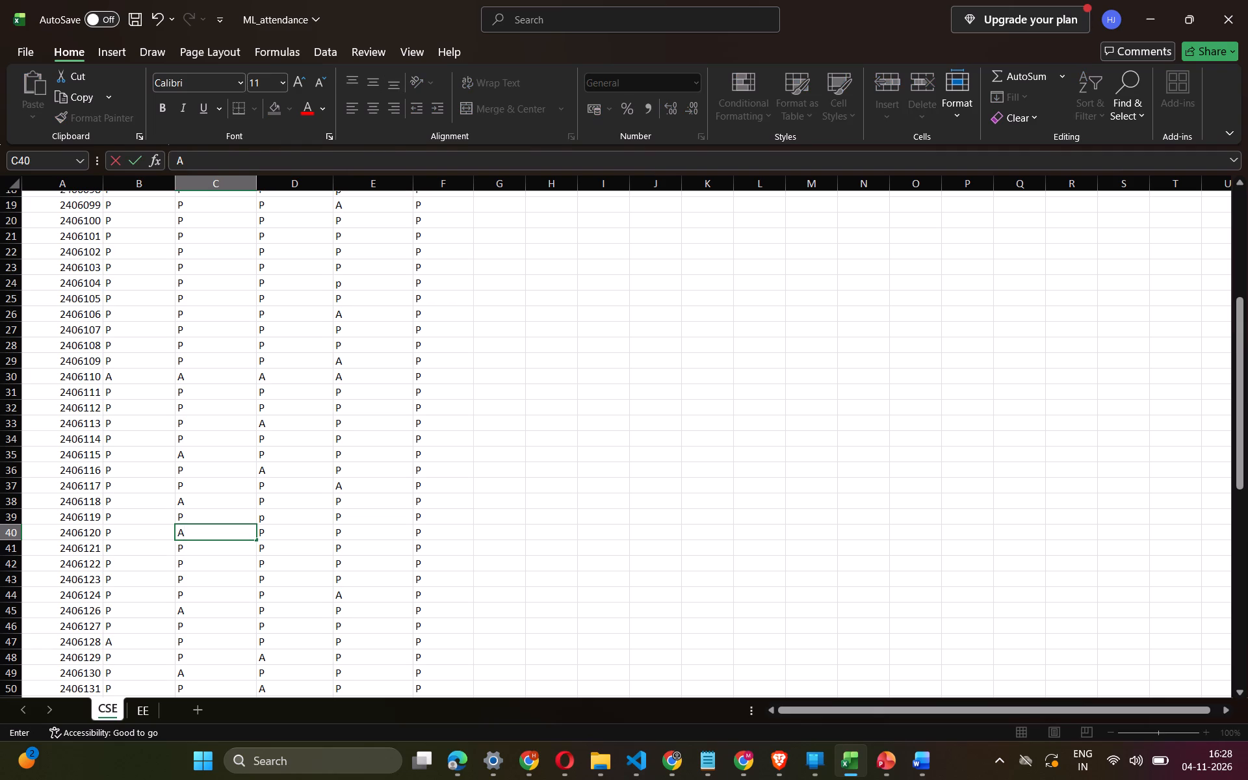
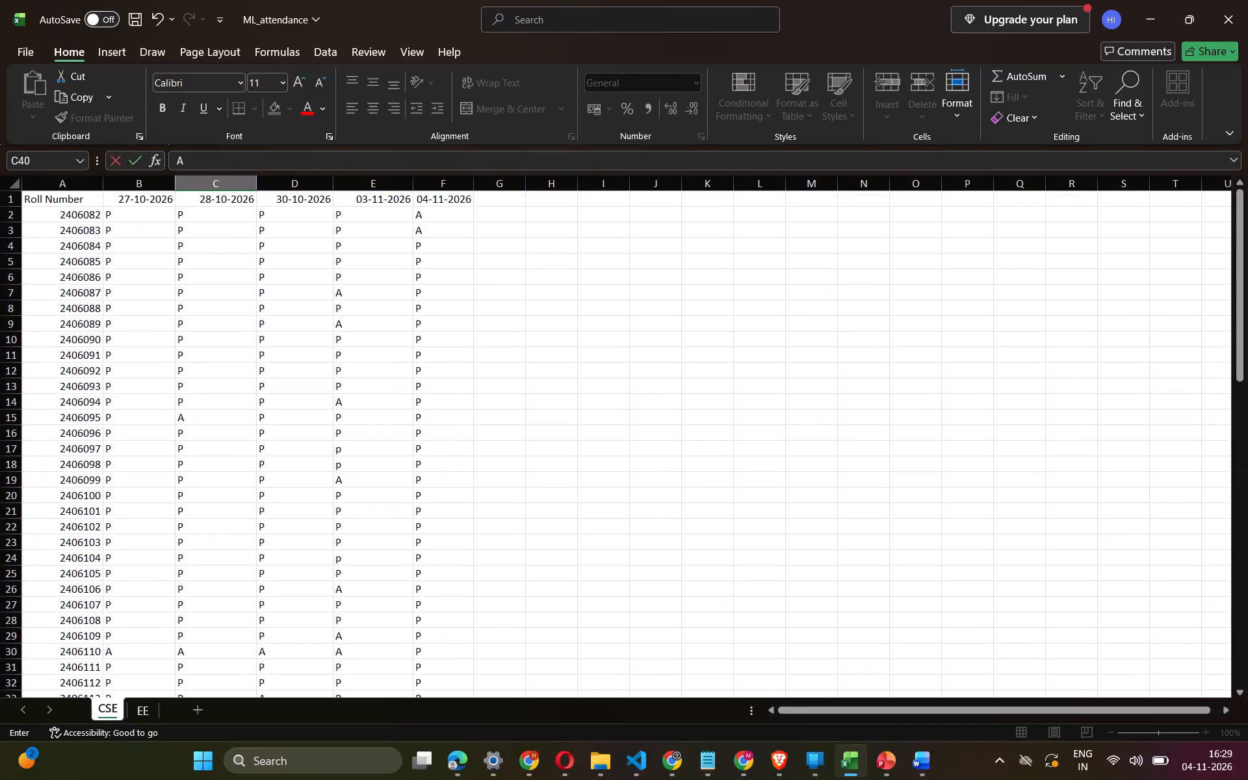
# Mark the student in row 9 of the CSE sheet present for 03-11-2026 by setting cell E9 to P.
pyautogui.scroll(3, 214, 531)
pyautogui.scroll(-1, 214, 531)
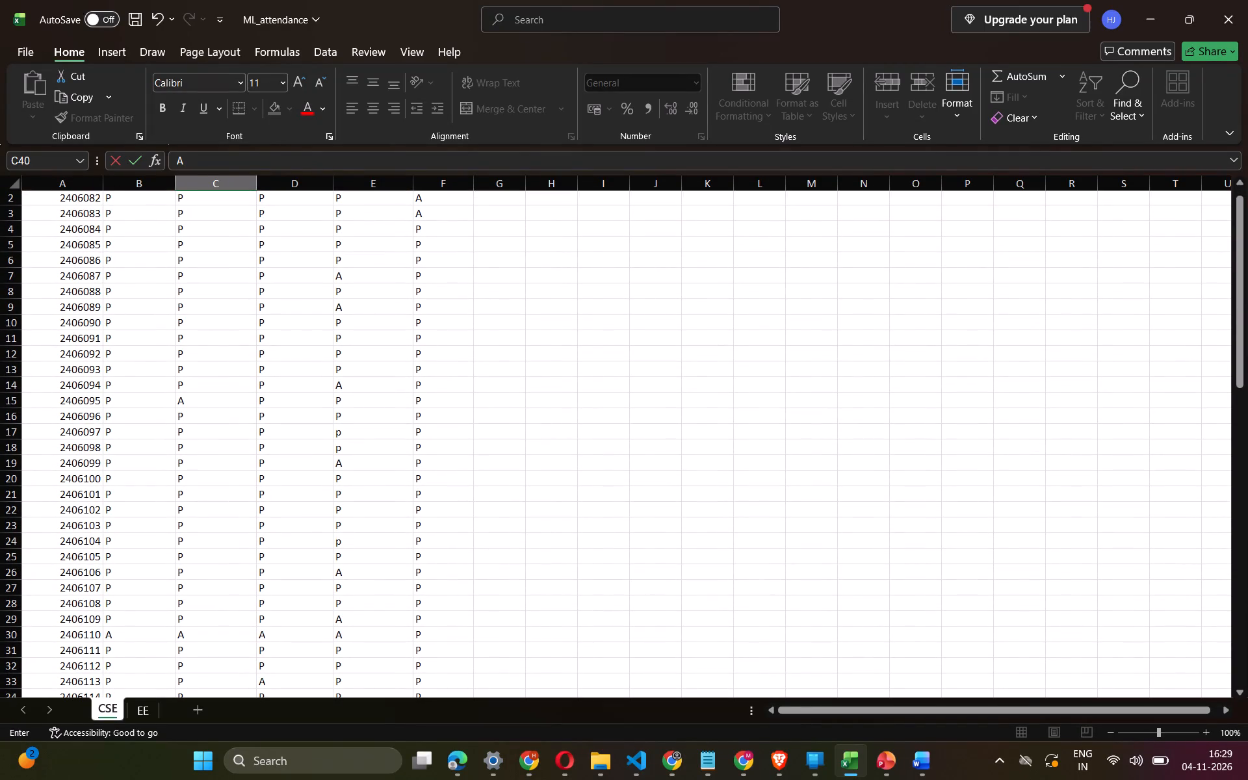
pyautogui.scroll(1, 214, 531)
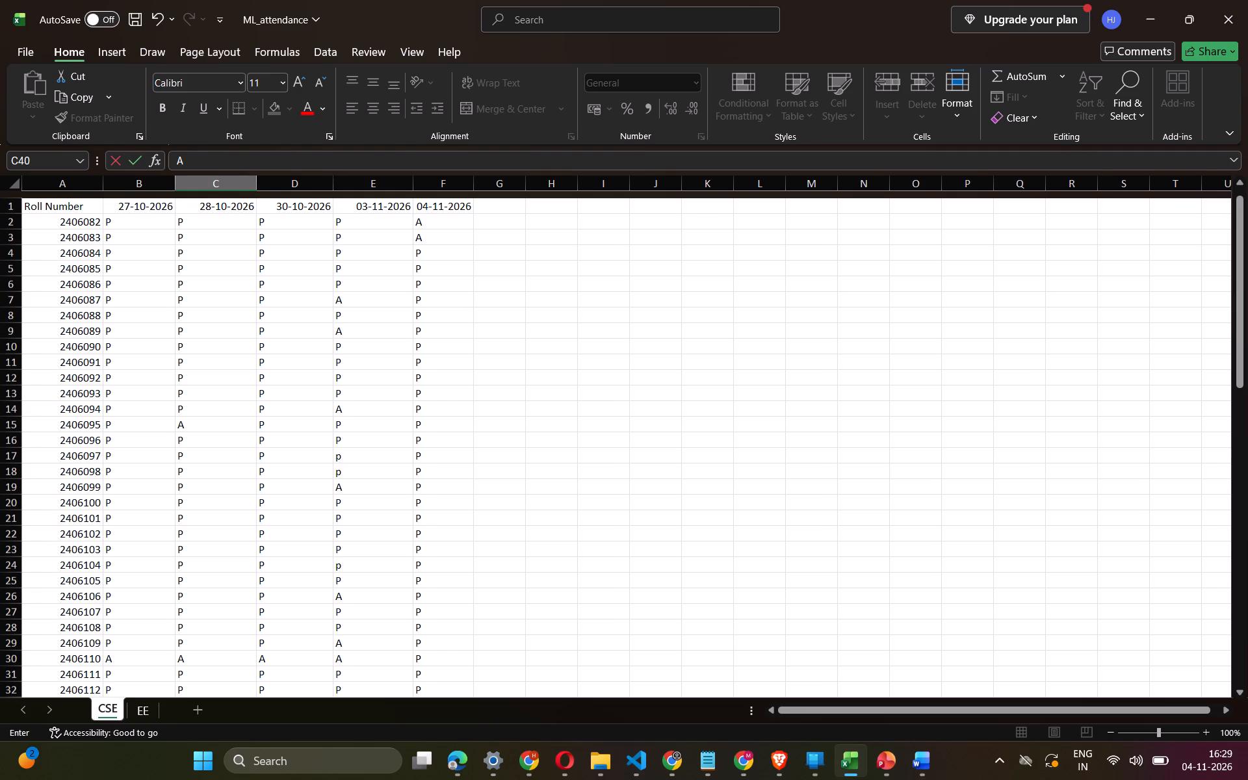
pyautogui.scroll(1, 214, 531)
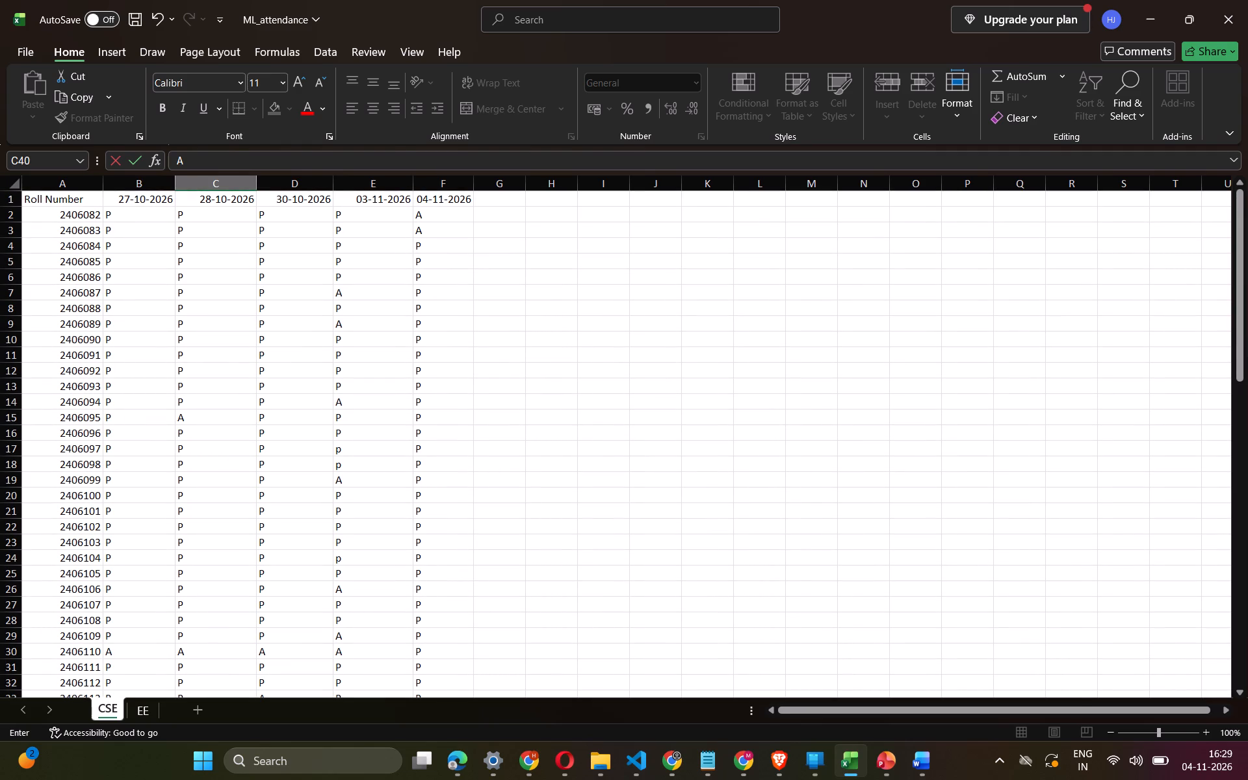
pyautogui.click(350, 325)
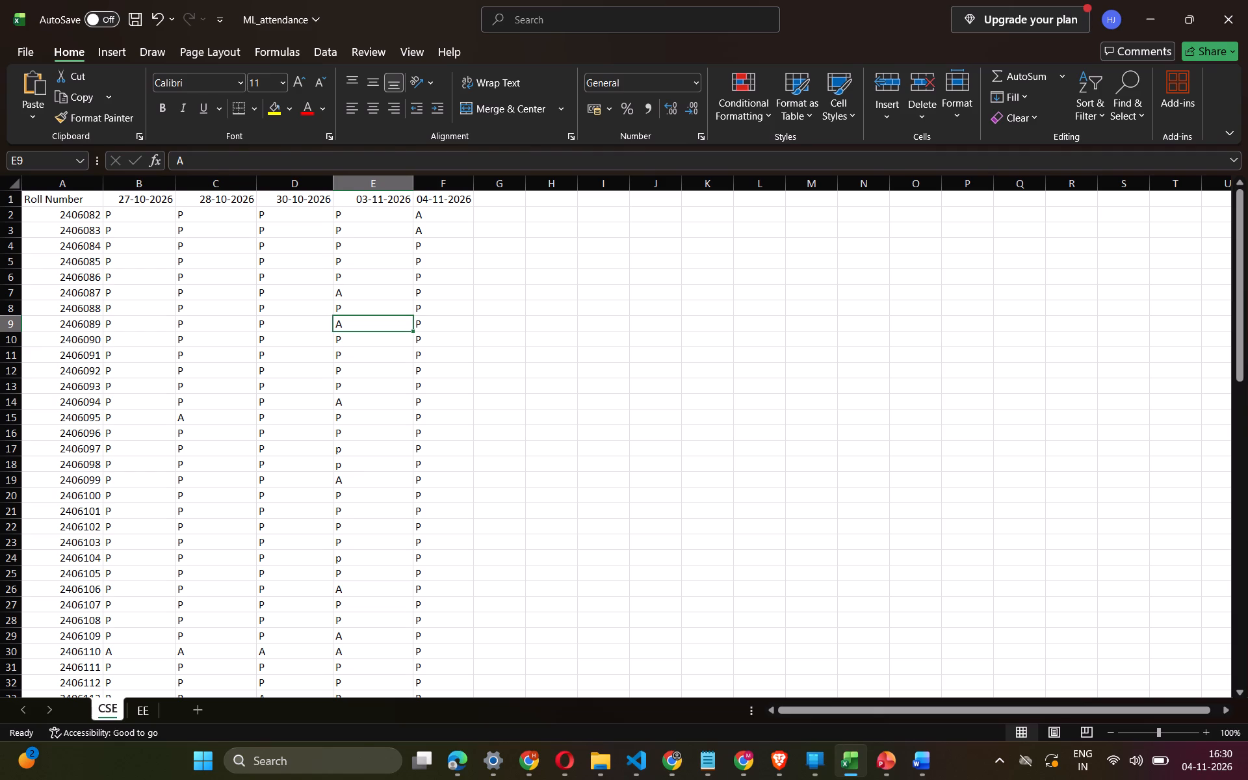
pyautogui.click(350, 325)
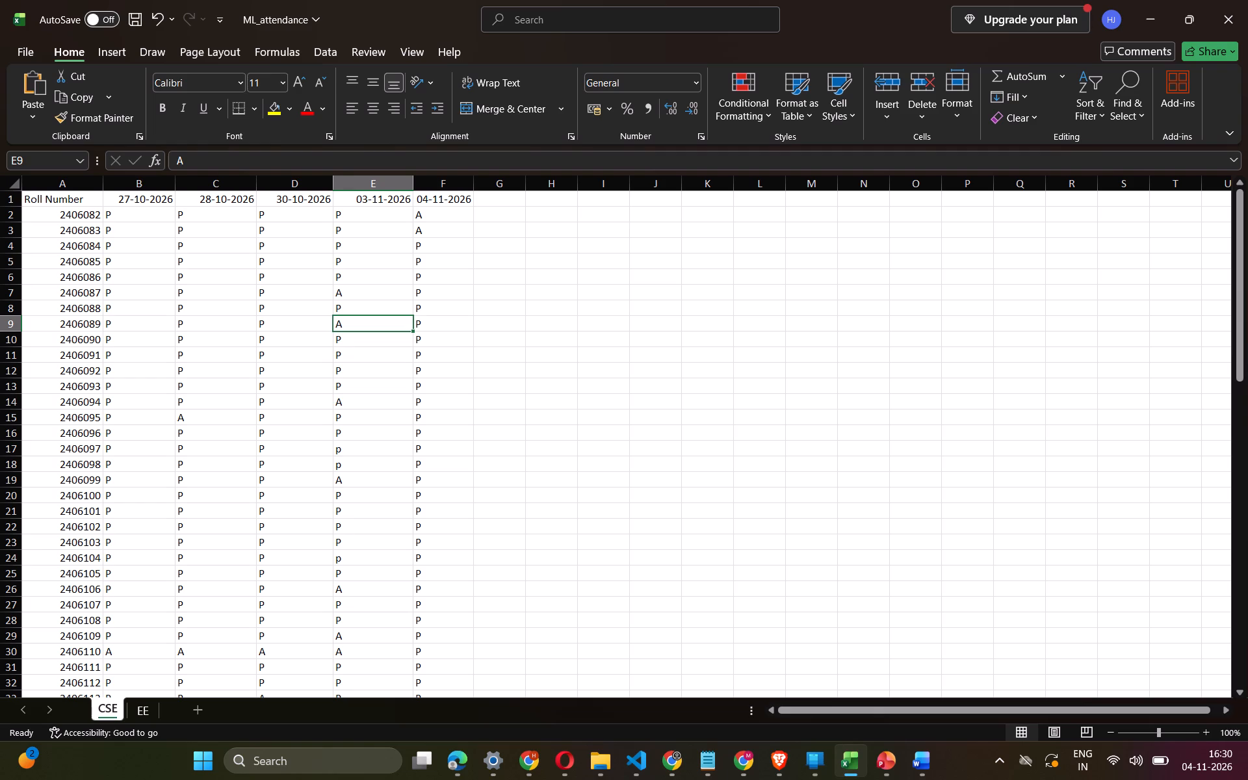
pyautogui.click(350, 325)
pyautogui.press('p')
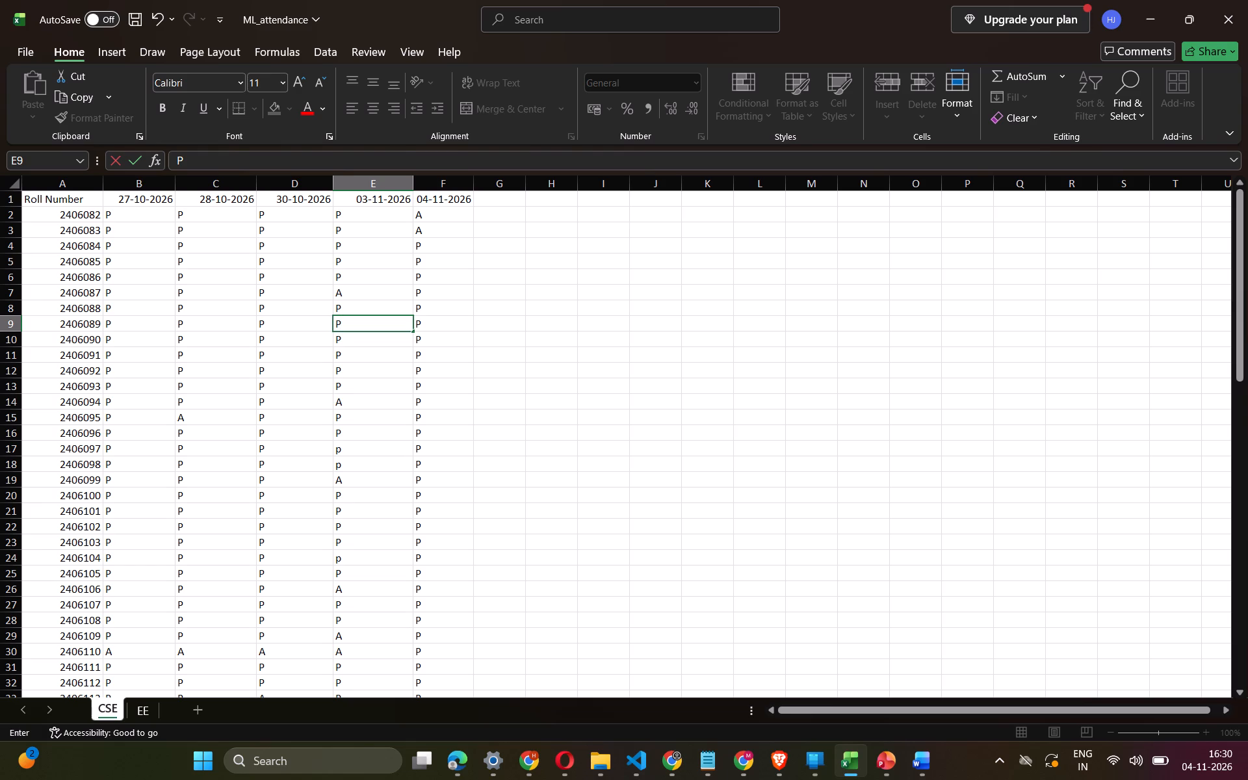
pyautogui.scroll(3, 431, 341)
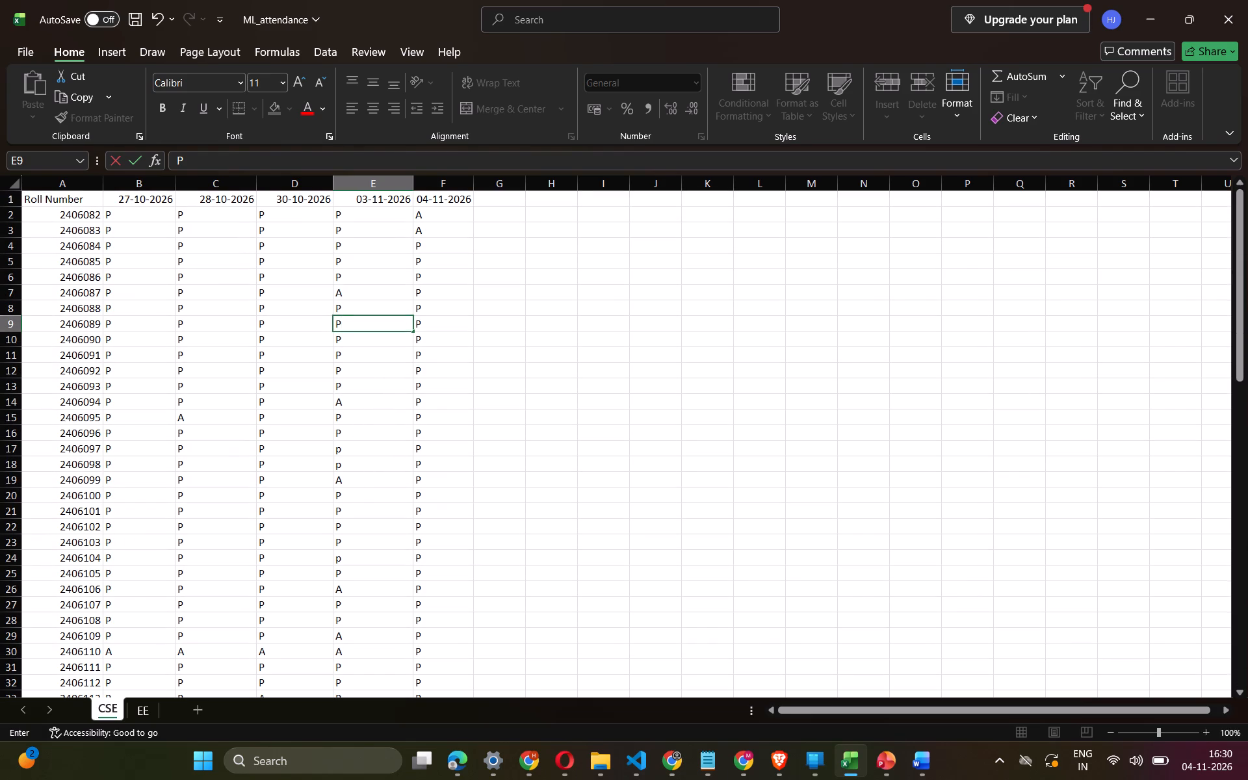
# Mark the students in rows 5 to 8 absent for 04-11-2026 by setting cells F5 through F8 to A.
pyautogui.click(447, 252)
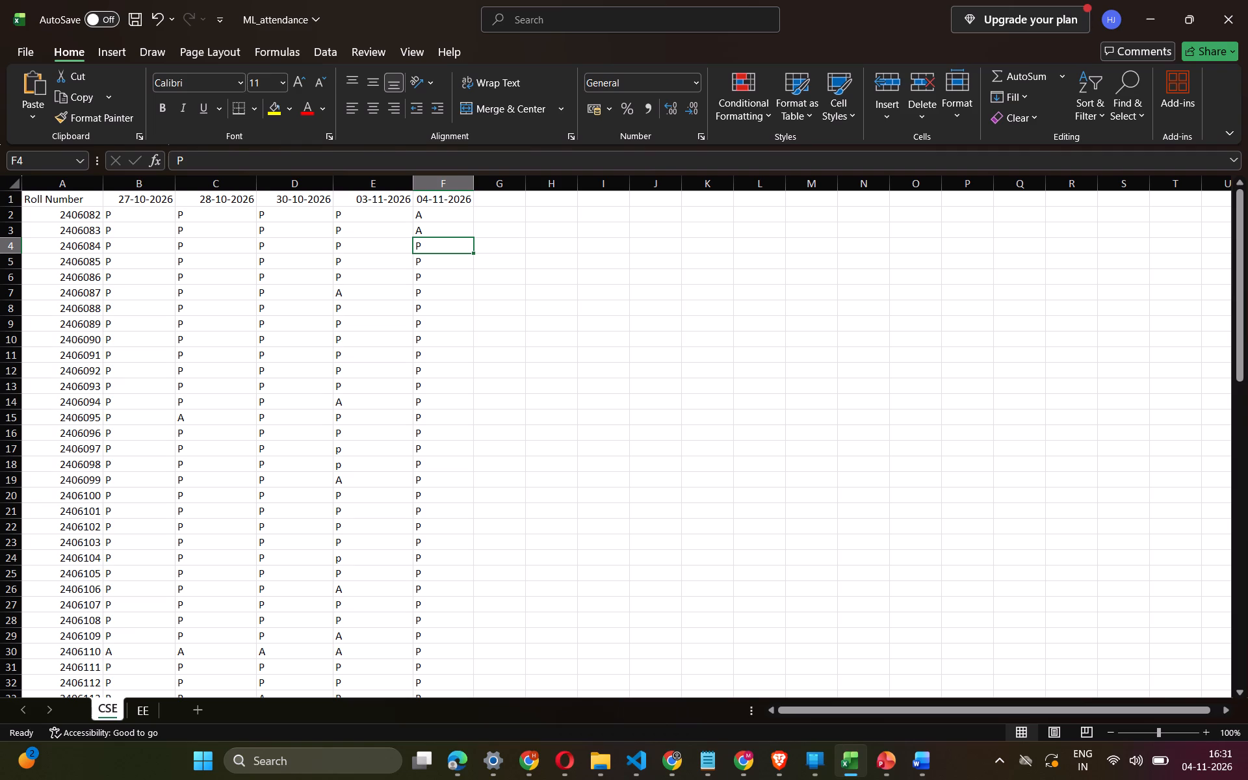
pyautogui.click(435, 263)
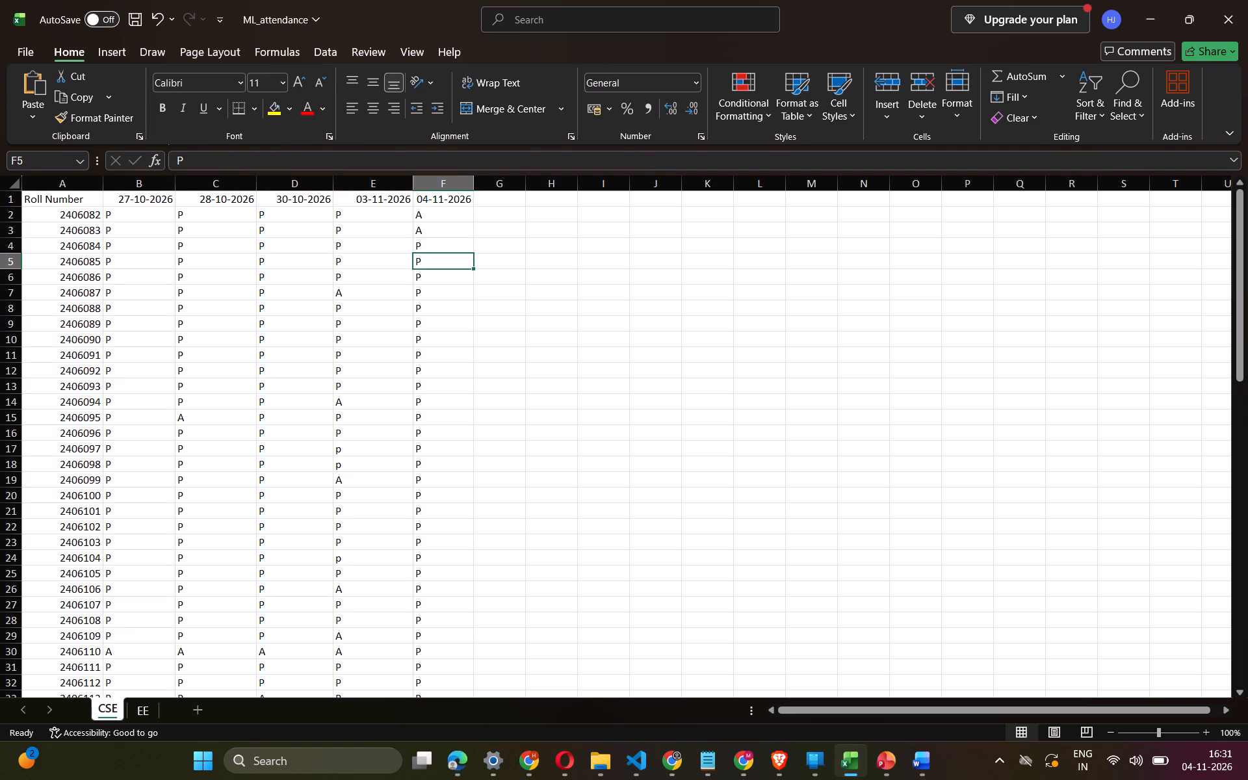
pyautogui.press('a')
pyautogui.press('Down')
pyautogui.press('a')
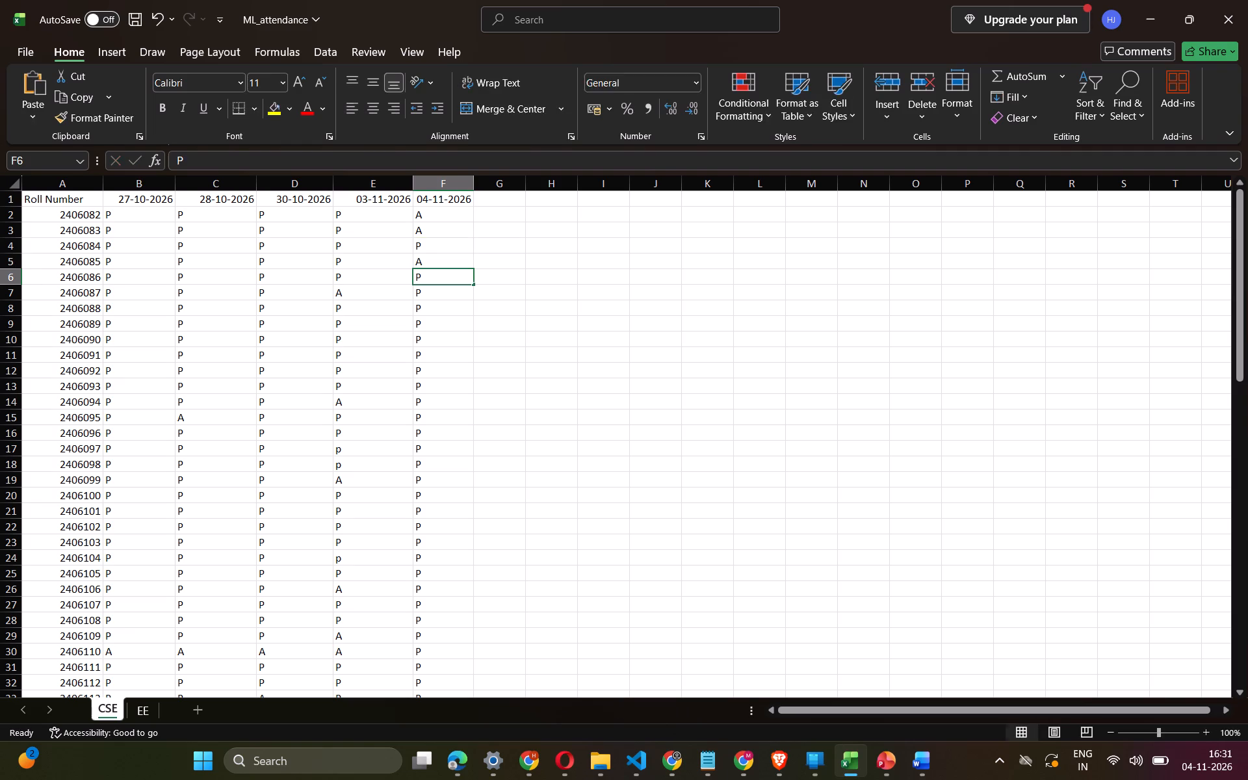
pyautogui.press('Down')
pyautogui.press('a')
pyautogui.press('Down')
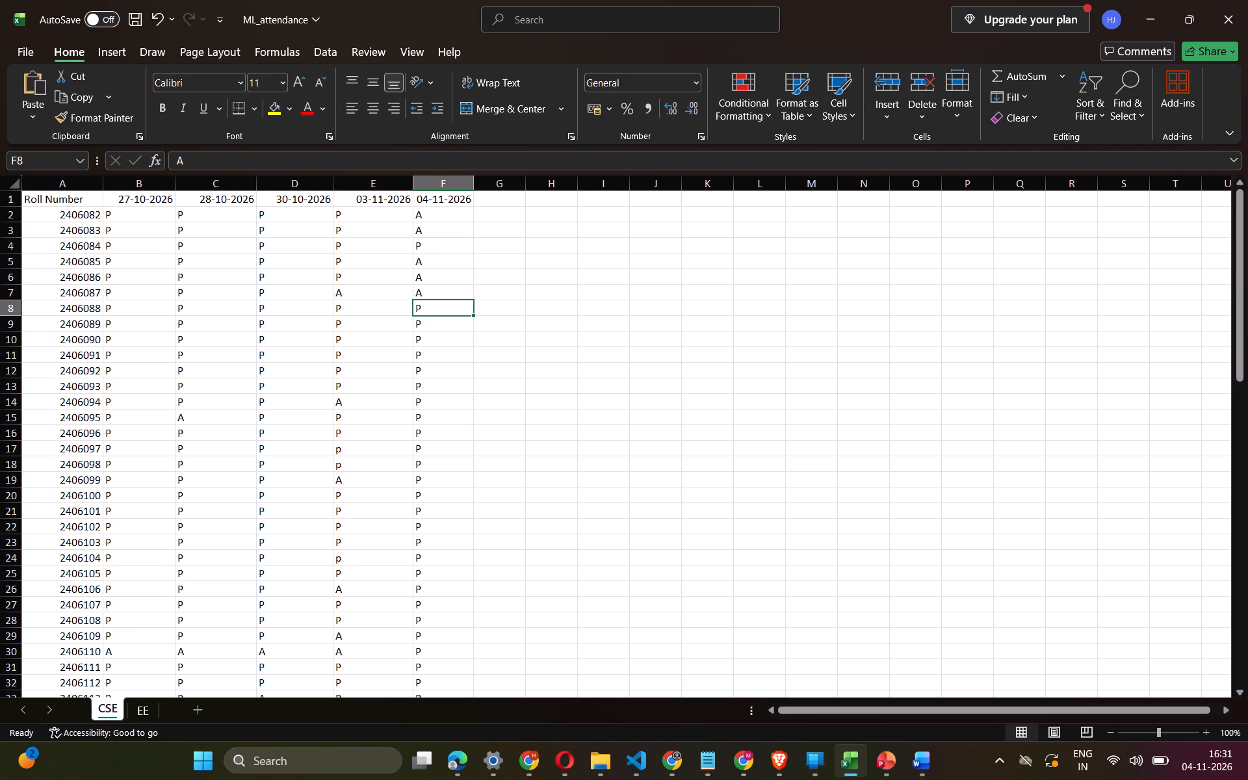
pyautogui.press('Down')
pyautogui.press('Up')
pyautogui.press('a')
pyautogui.press('Down')
# Mark the student in row 14 absent for 04-11-2026 by setting cell F14 to A.
pyautogui.press('Down')
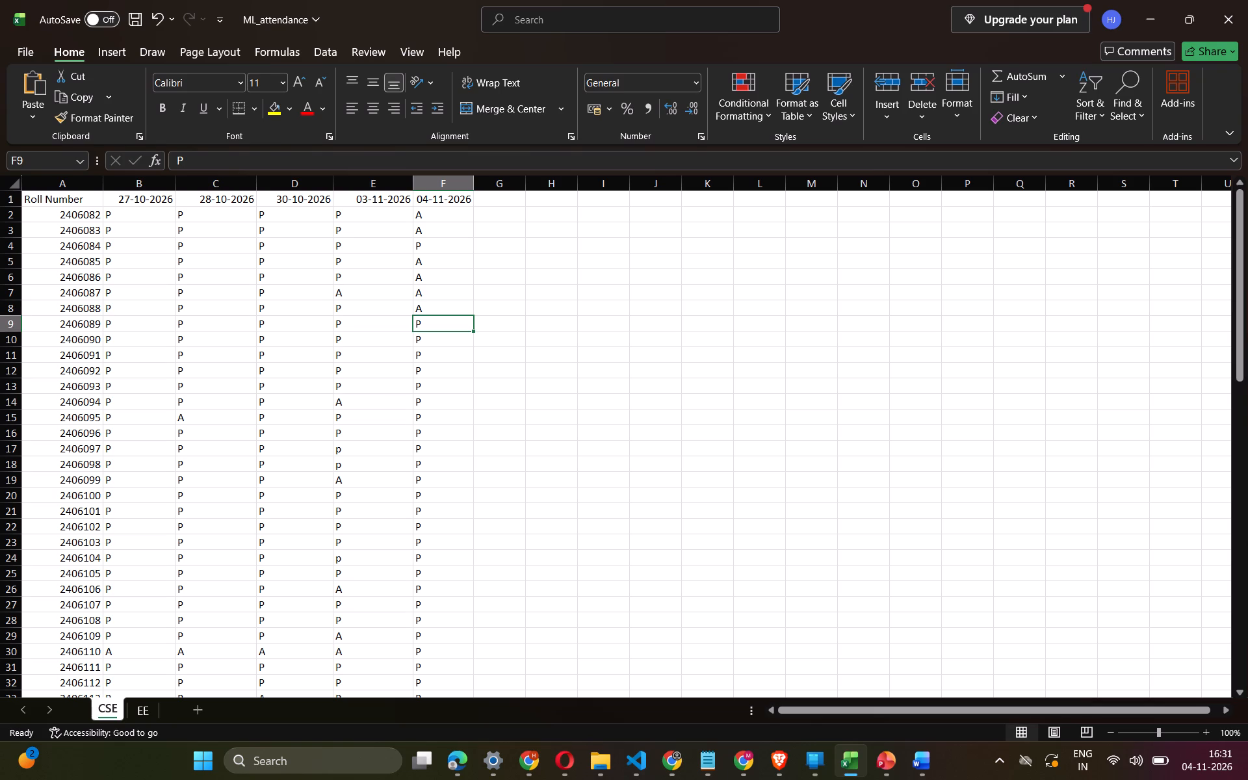
pyautogui.press('Down')
pyautogui.press('Down')
pyautogui.press('Down')
pyautogui.press('Down')
pyautogui.press('a')
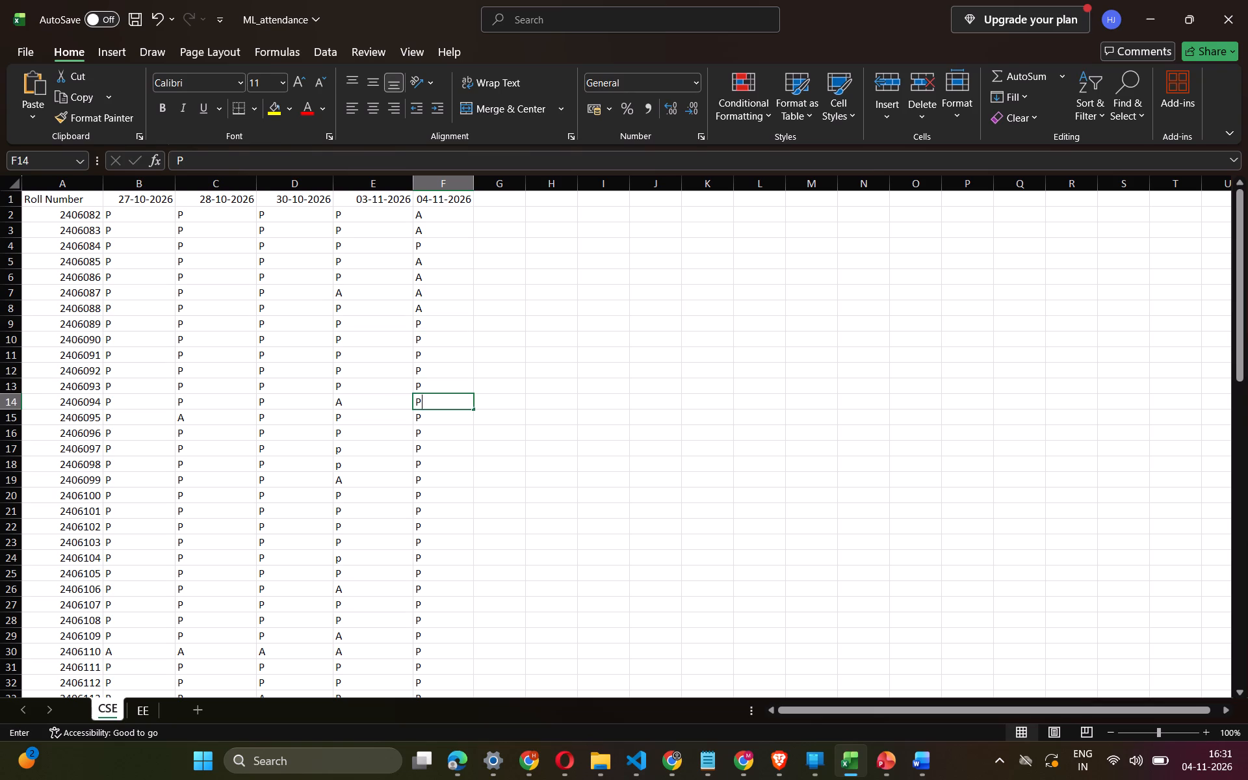
pyautogui.press('Down')
# Mark the students in rows 17 and 18 absent for 04-11-2026 by setting cells F17 and F18 to A.
pyautogui.press('Down')
pyautogui.press('Down')
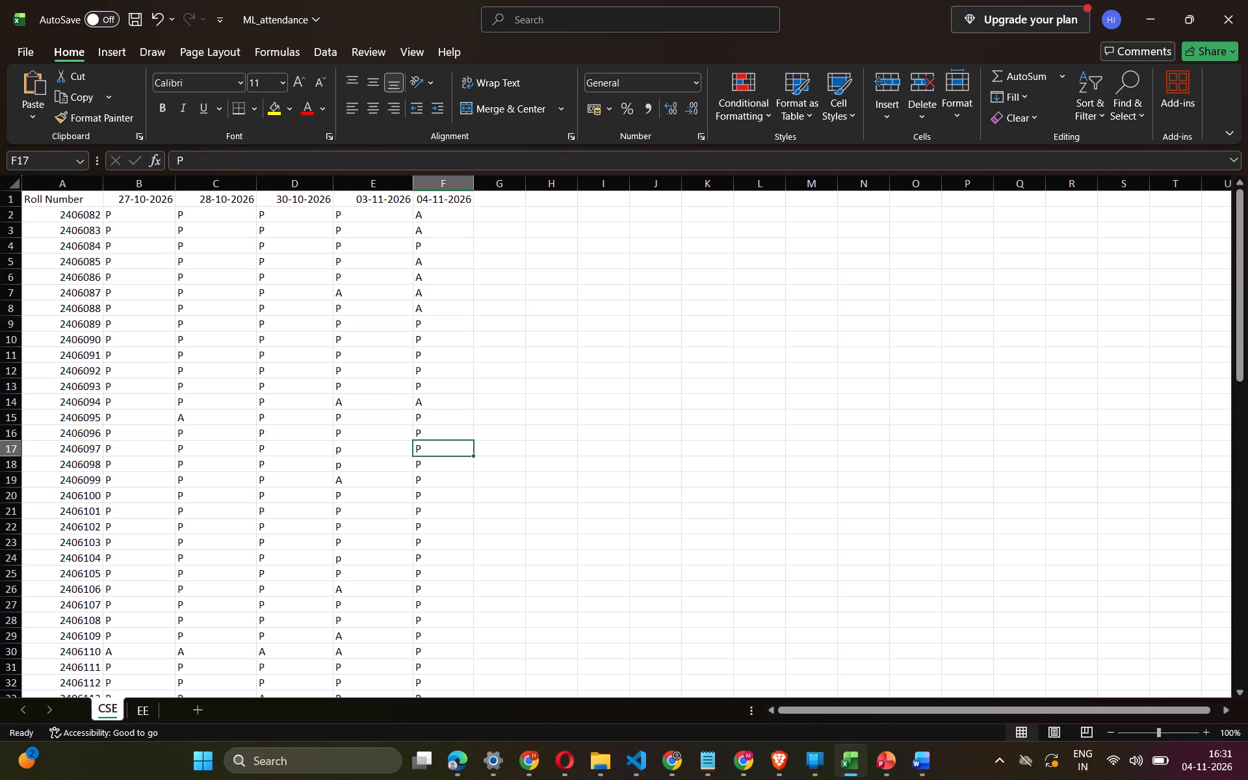
pyautogui.press('a')
pyautogui.press('Down')
pyautogui.press('Down')
pyautogui.press('Down')
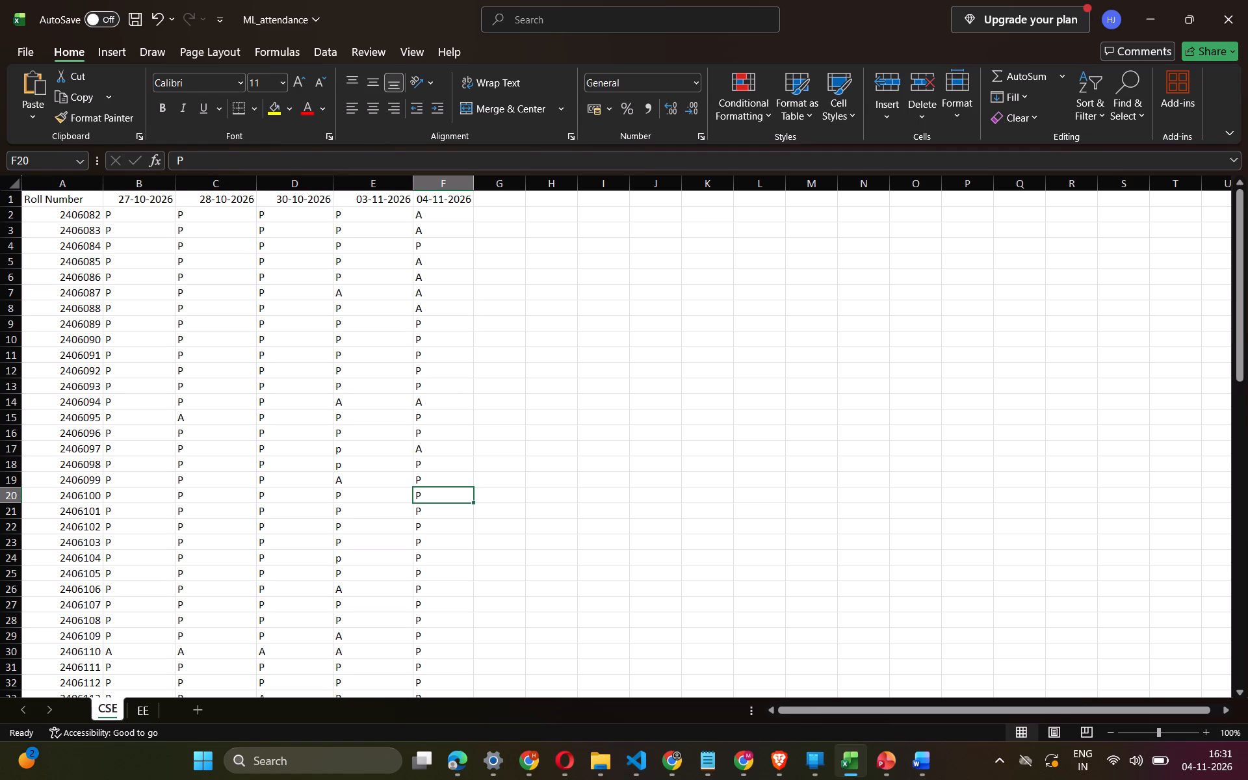
pyautogui.press('Up')
pyautogui.press('Up')
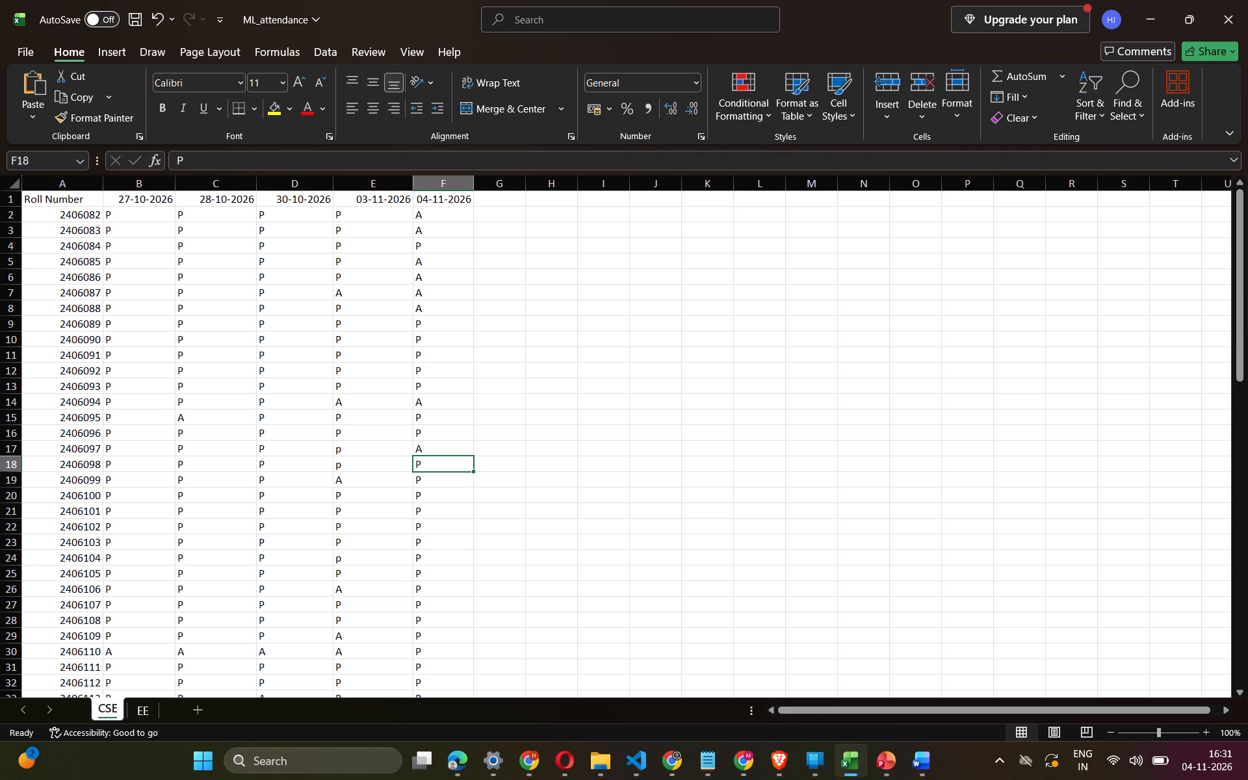
pyautogui.press('a')
pyautogui.press('Down')
# Mark the students in rows 22 and 23 absent for 04-11-2026 by setting cells F22 and F23 to A.
pyautogui.press('Down')
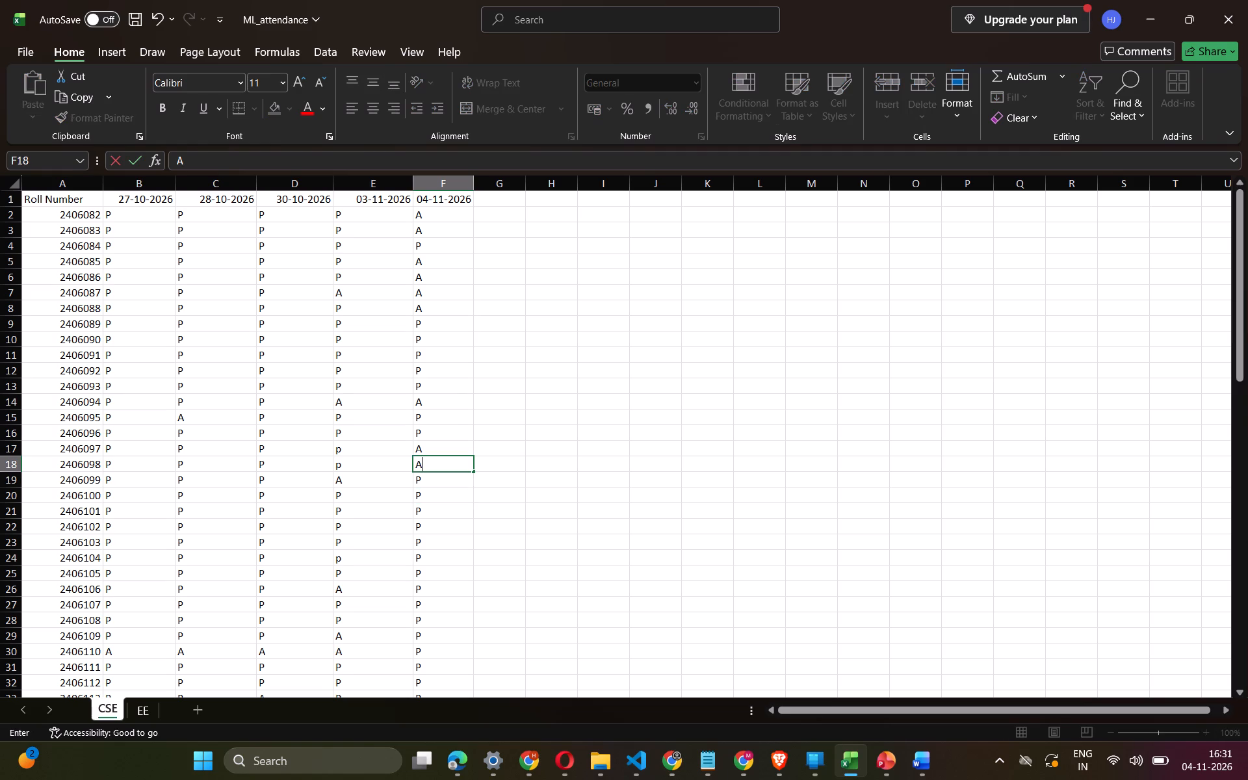
pyautogui.press('Down')
pyautogui.press('Down')
pyautogui.press('a')
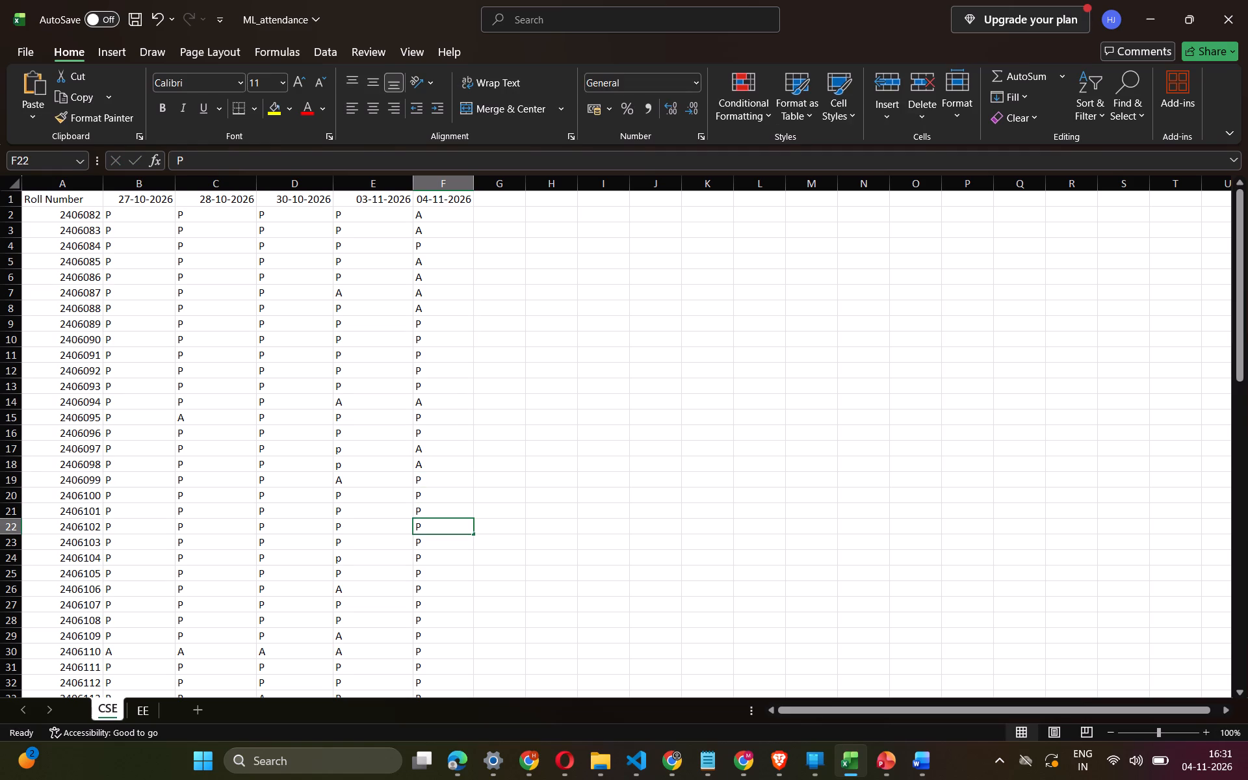
pyautogui.press('Down')
pyautogui.press('Down')
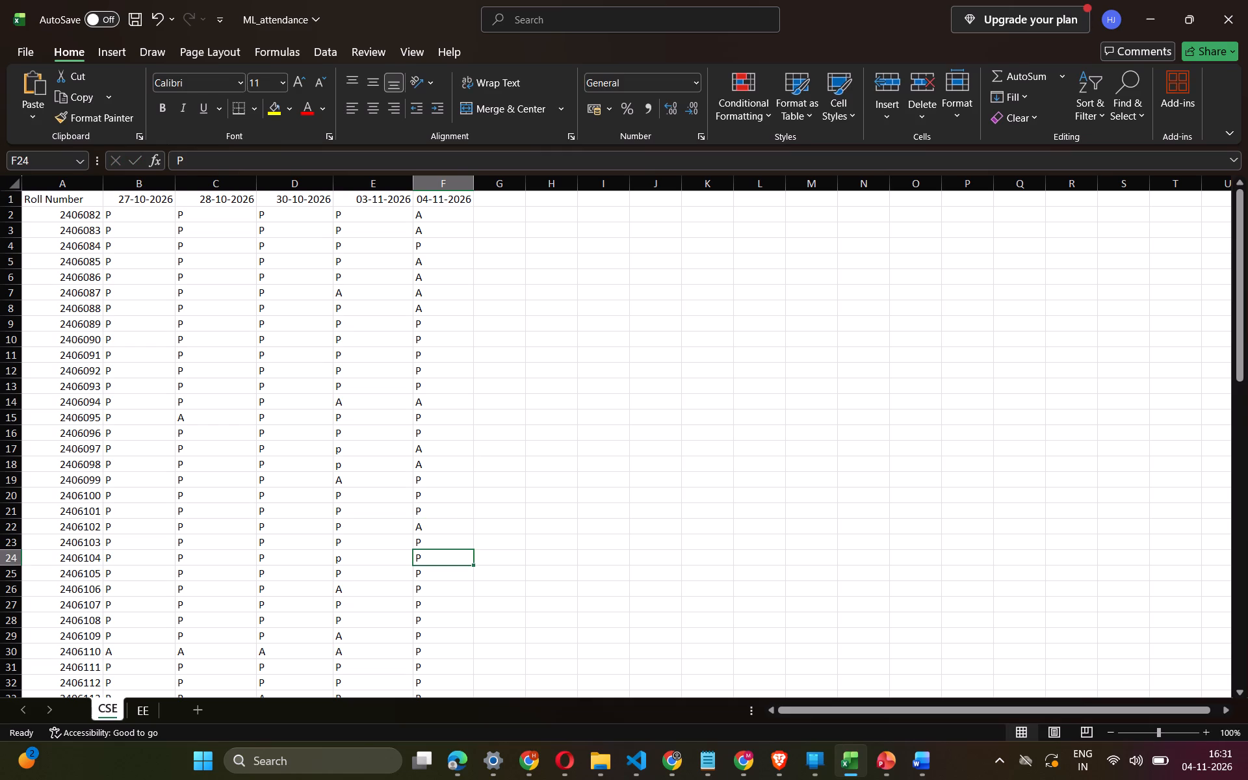
pyautogui.press('Up')
pyautogui.press('a')
pyautogui.press('Down')
# Mark the students in rows 24 and 25 absent for 04-11-2026 by setting cells F24 and F25 to A.
pyautogui.press('Down')
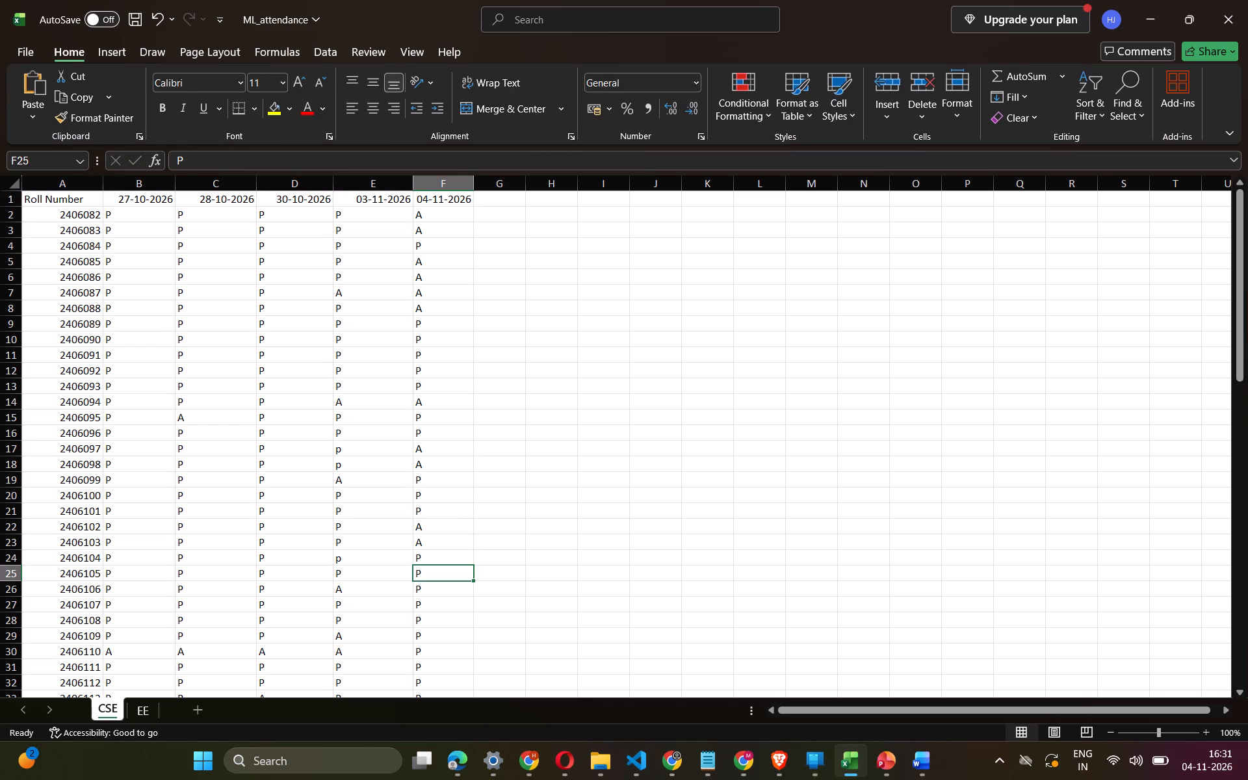
pyautogui.press('Down')
pyautogui.press('Down')
pyautogui.press('Up')
pyautogui.press('Up')
pyautogui.press('Up')
pyautogui.press('a')
pyautogui.press('Down')
pyautogui.press('Down')
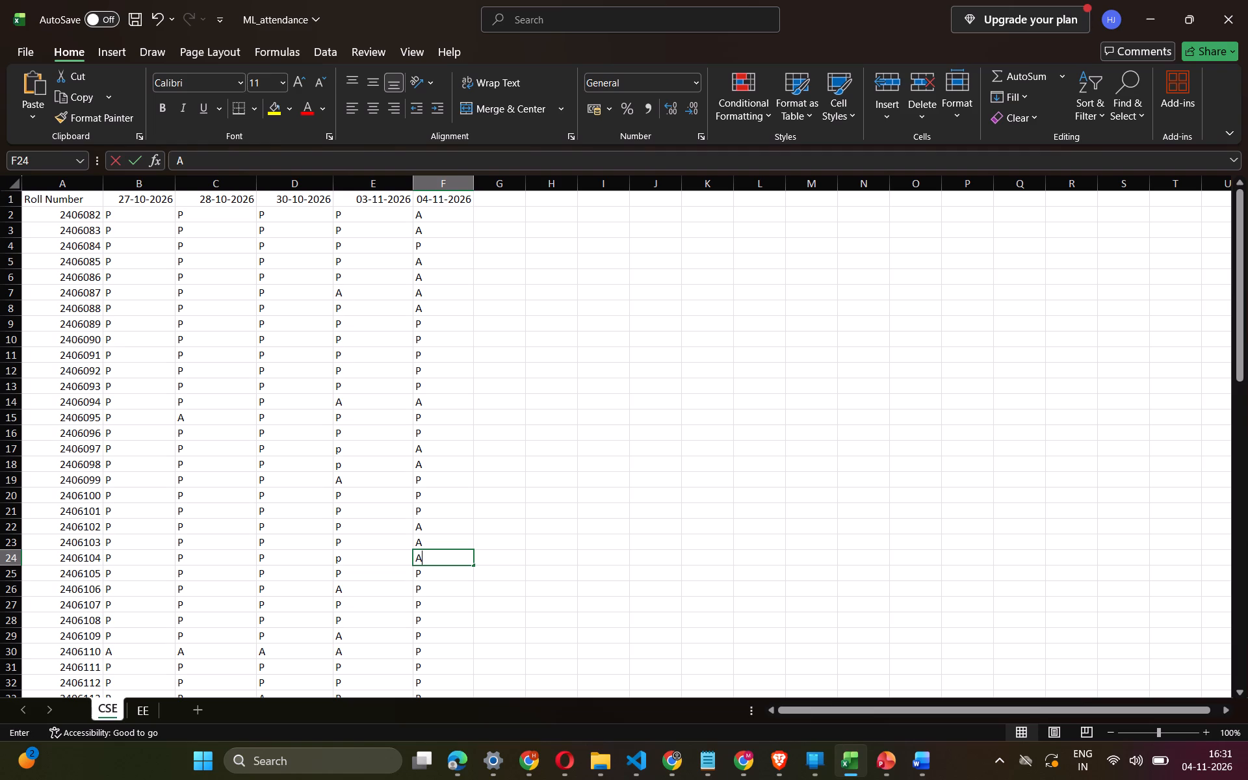
pyautogui.press('Down')
pyautogui.press('Up')
pyautogui.press('Up')
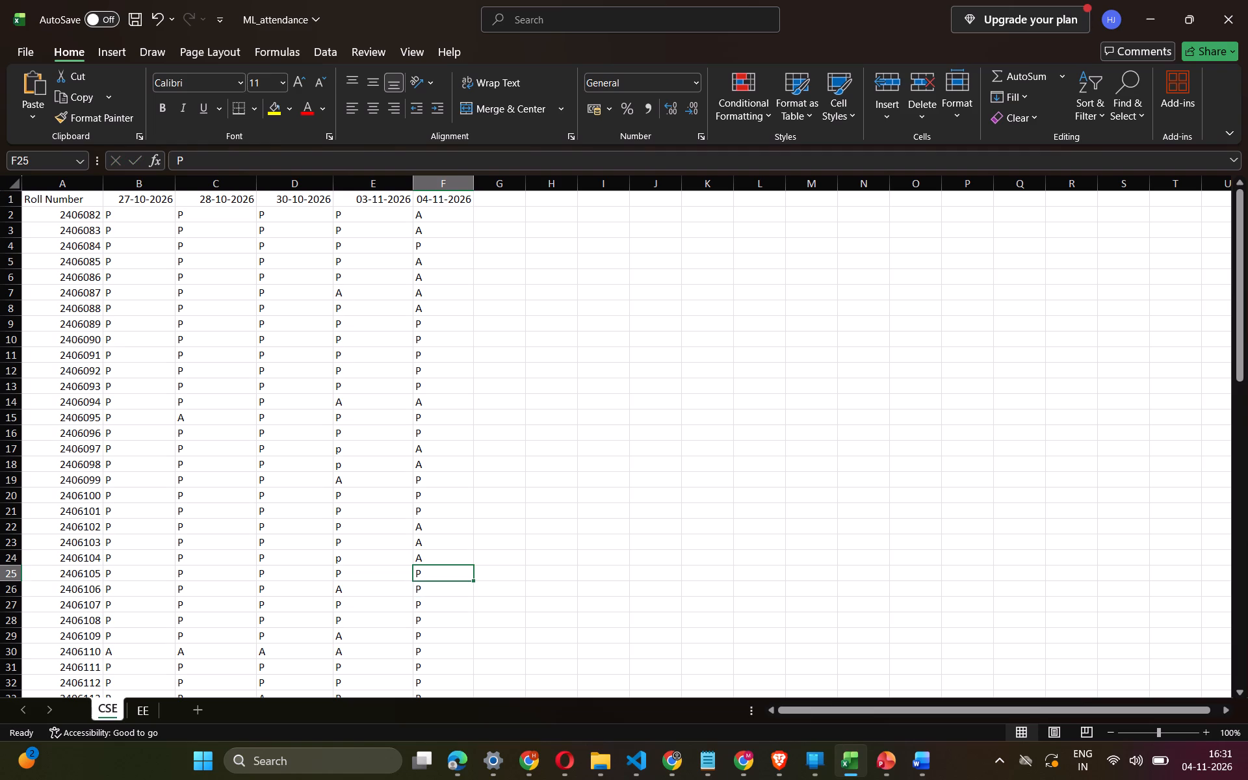
pyautogui.press('a')
pyautogui.press('Down')
# Mark the students in rows 28 and 30 absent for 04-11-2026 by setting cells F28 and F30 to A.
pyautogui.press('Down')
pyautogui.press('Up')
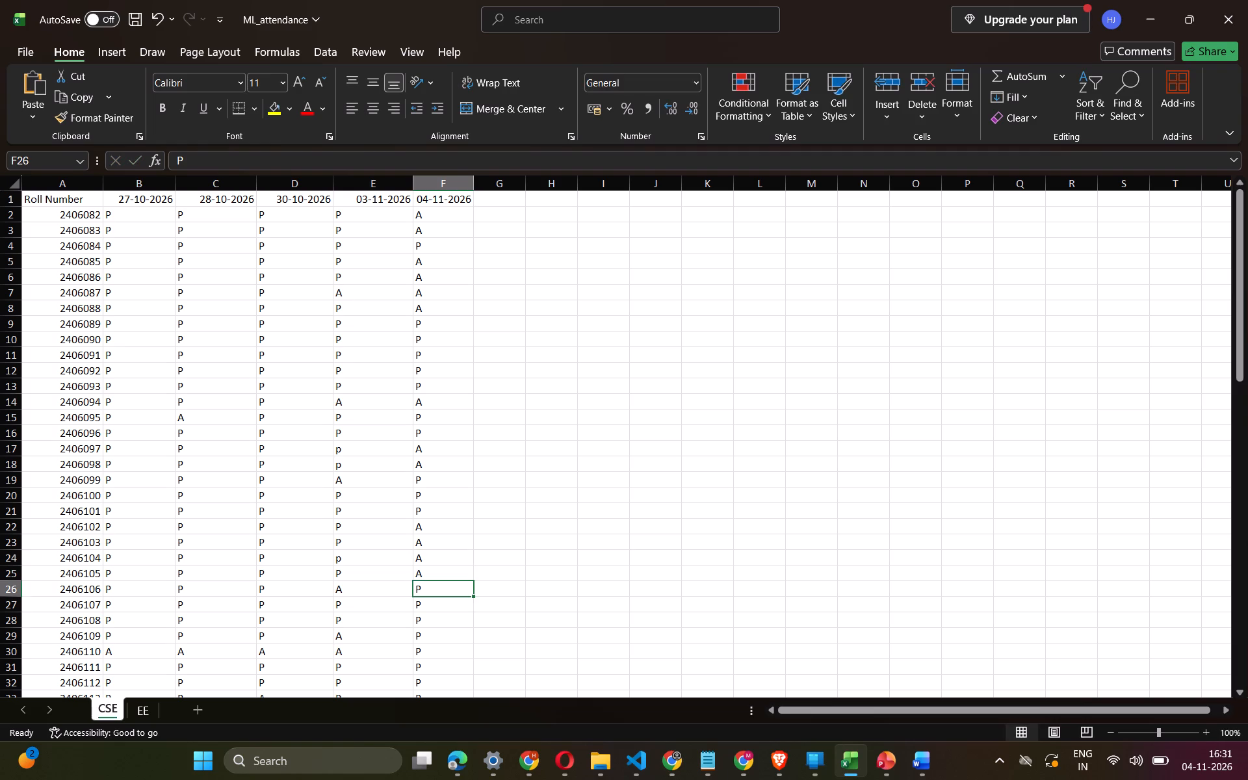
pyautogui.press('Down')
pyautogui.press('Down')
pyautogui.press('Down')
pyautogui.press('Up')
pyautogui.press('a')
pyautogui.press('Down')
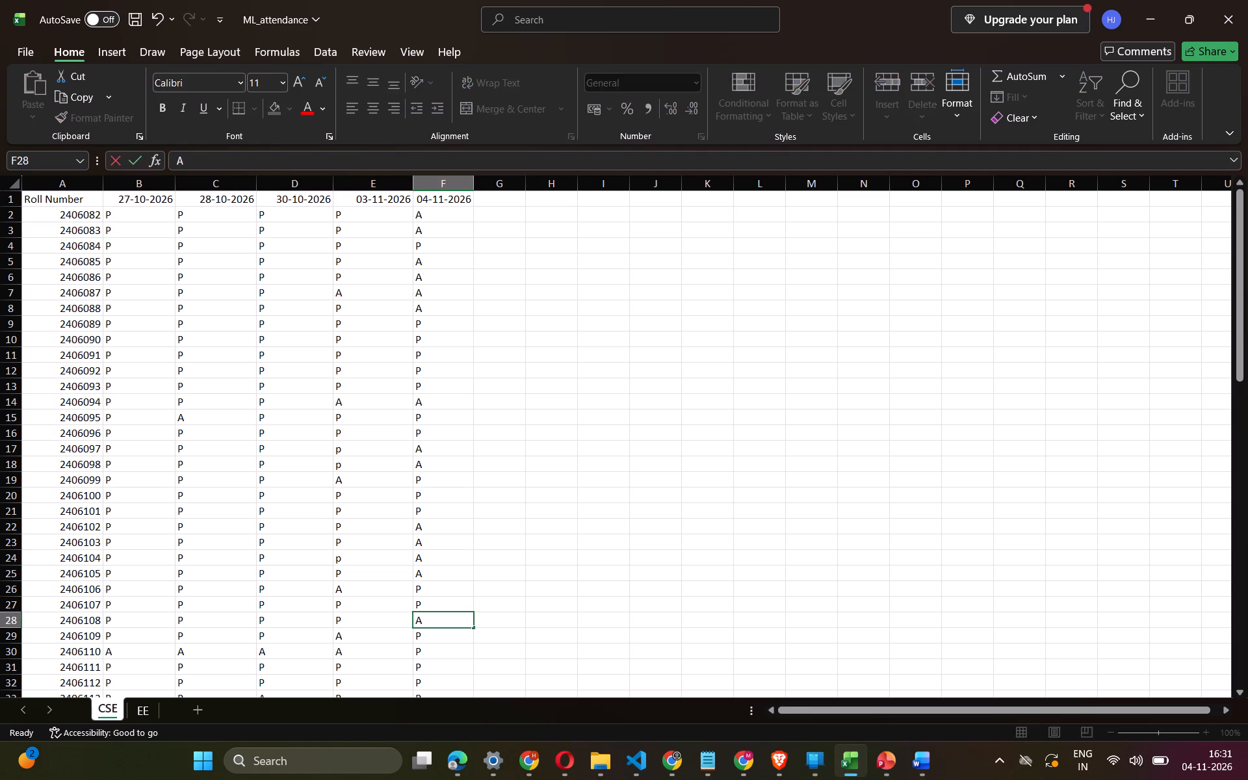
pyautogui.press('Down')
pyautogui.press('Down')
pyautogui.press('Up')
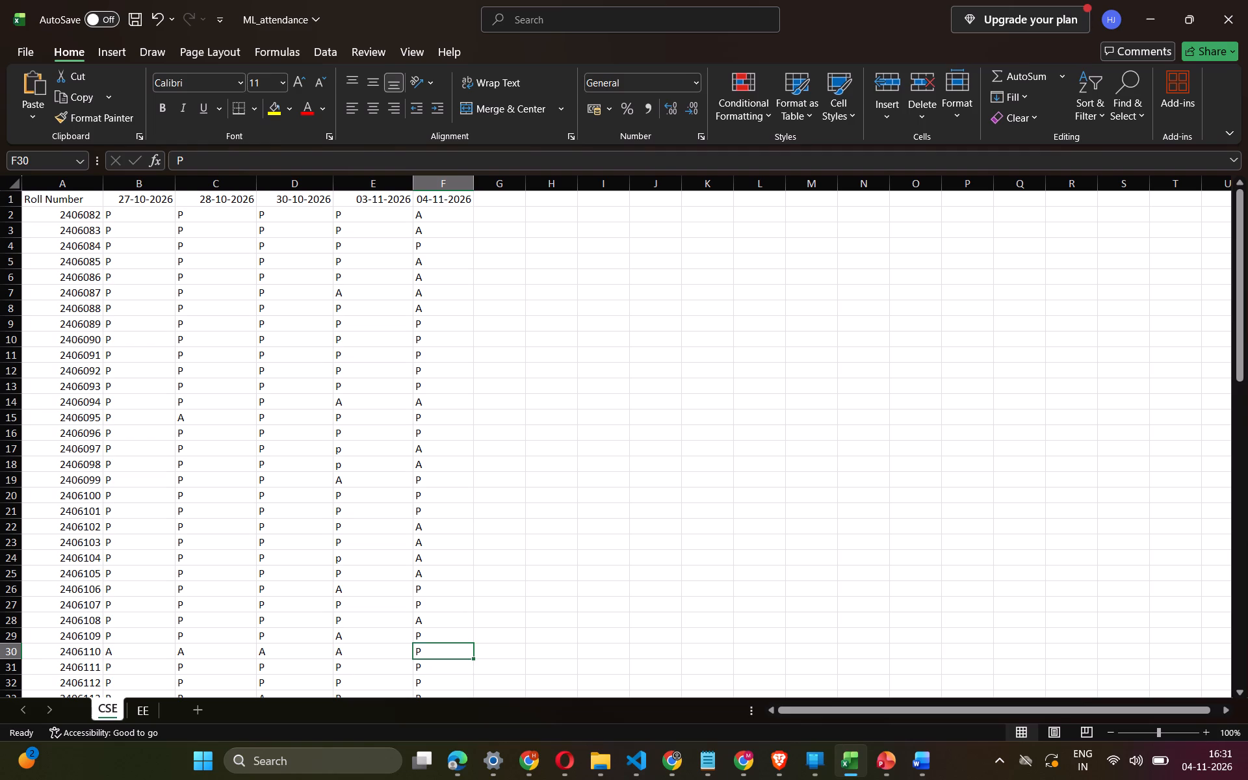
pyautogui.press('a')
pyautogui.press('Down')
# Mark the students in rows 32, 35 and 37 absent for 04-11-2026 by setting cells F32, F35 and F37 to A.
pyautogui.press('Down')
pyautogui.press('Down')
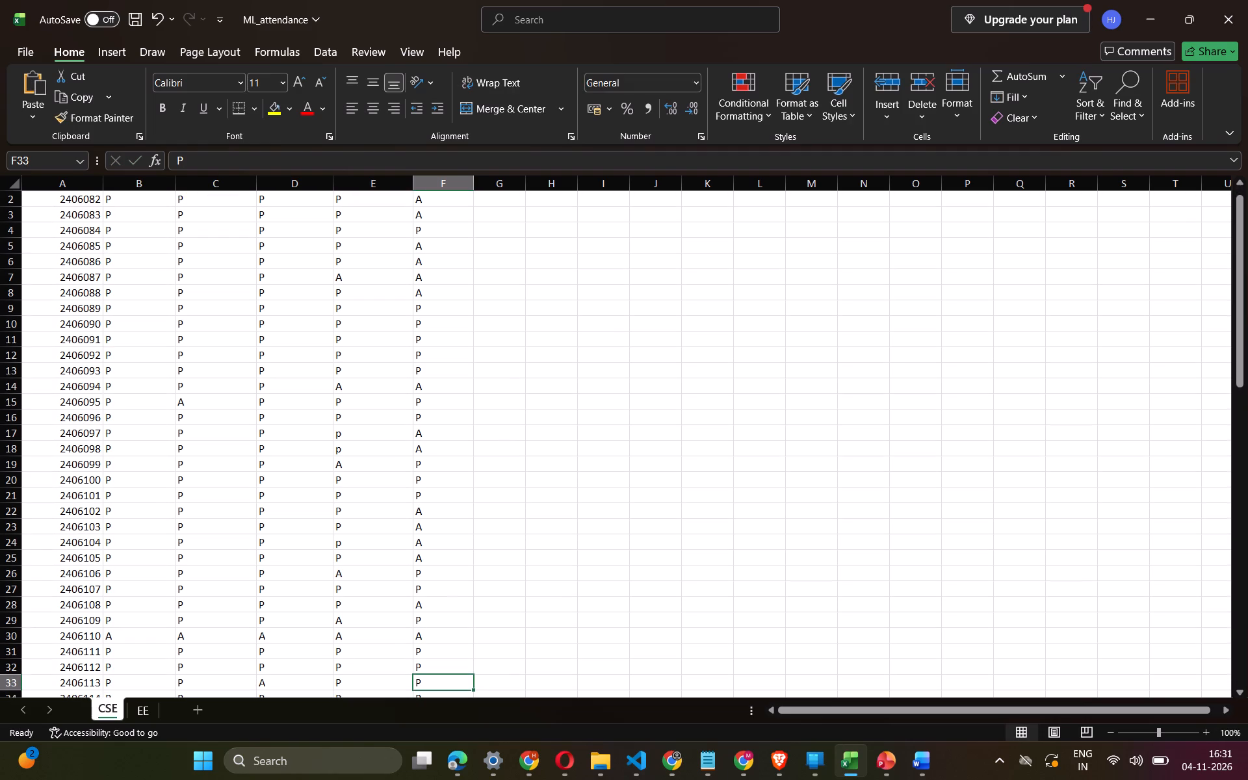
pyautogui.press('Up')
pyautogui.press('a')
pyautogui.press('Down')
pyautogui.press('Down')
pyautogui.press('Down')
pyautogui.press('a')
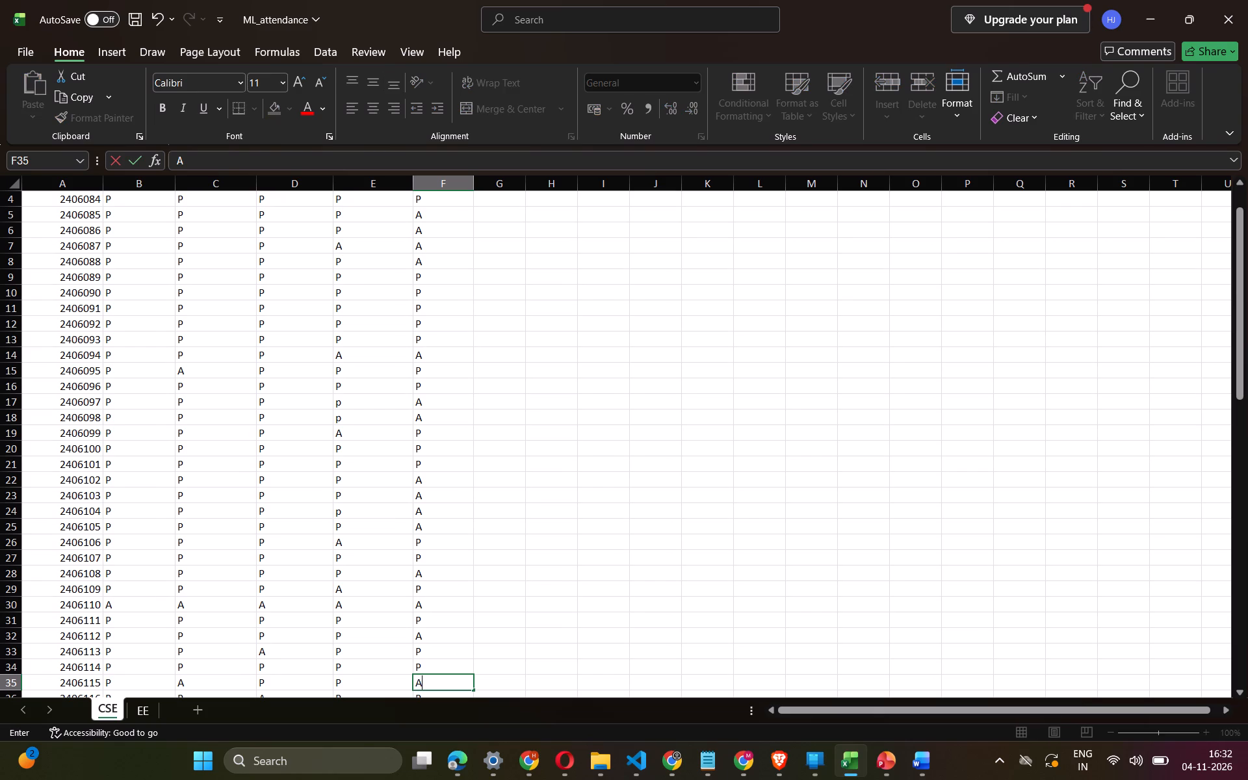
pyautogui.press('Down')
pyautogui.press('Down')
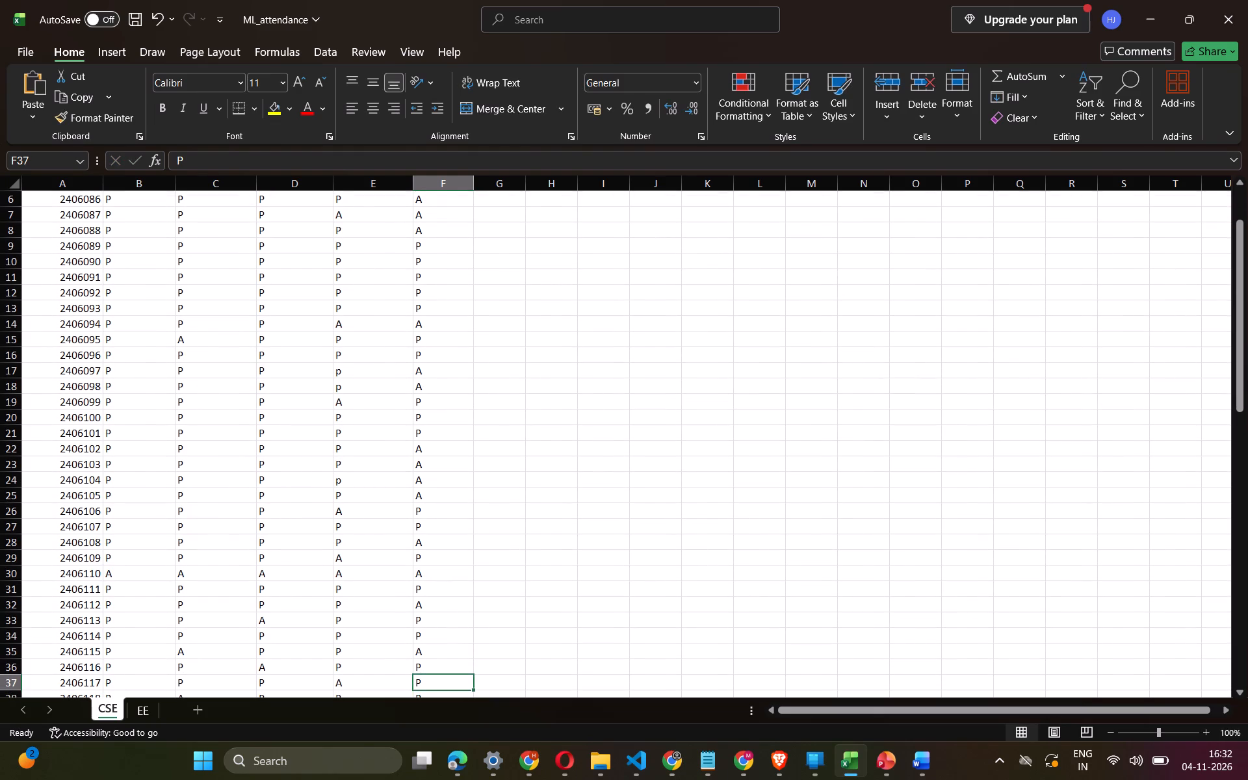
pyautogui.press('Up')
pyautogui.press('Down')
pyautogui.press('a')
pyautogui.press('Down')
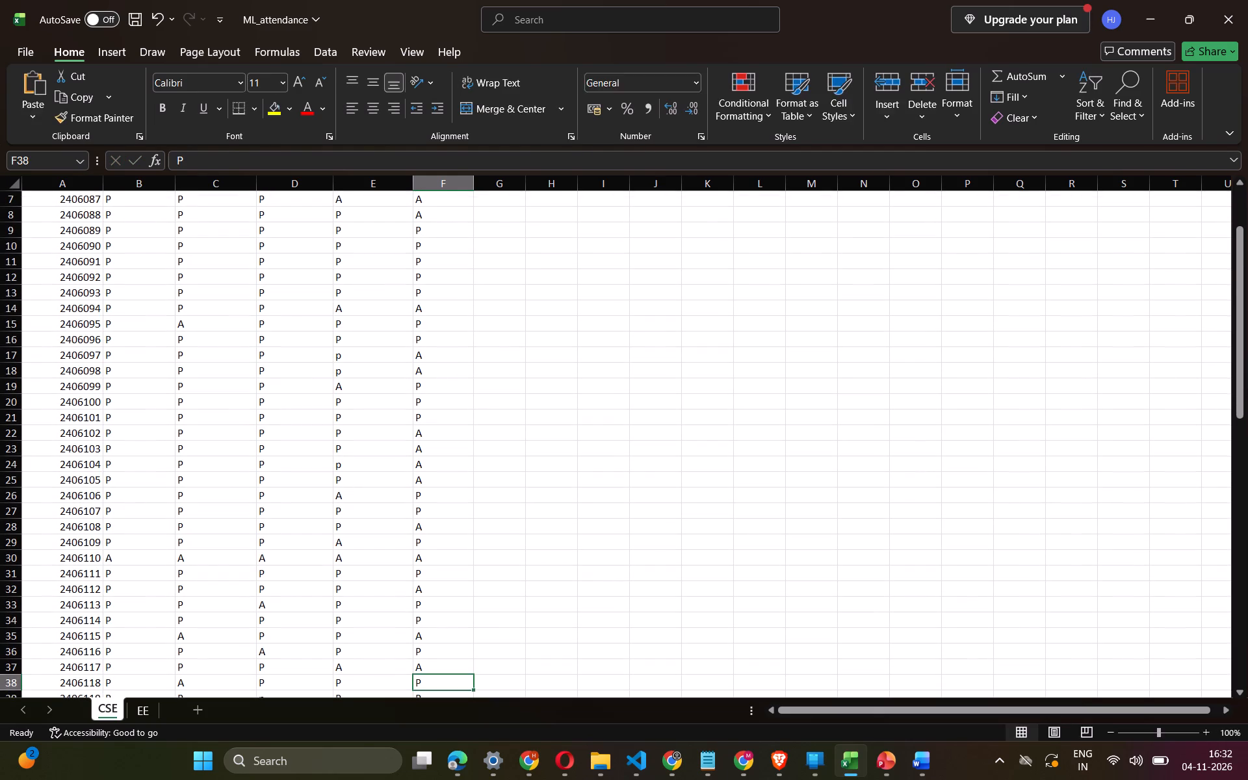
# Mark the students in rows 38 and 39 absent for 04-11-2026 by setting cells F38 and F39 to A.
pyautogui.press('a')
pyautogui.press('Down')
pyautogui.press('a')
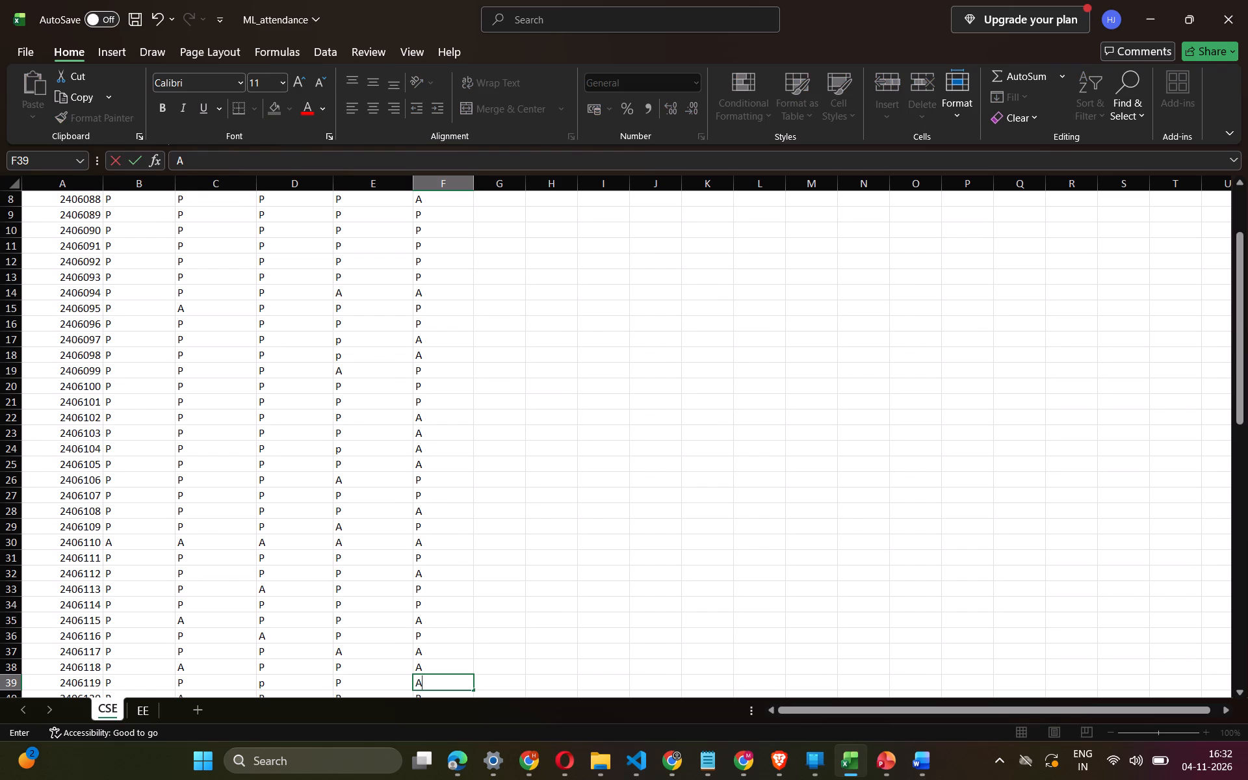
pyautogui.press('Down')
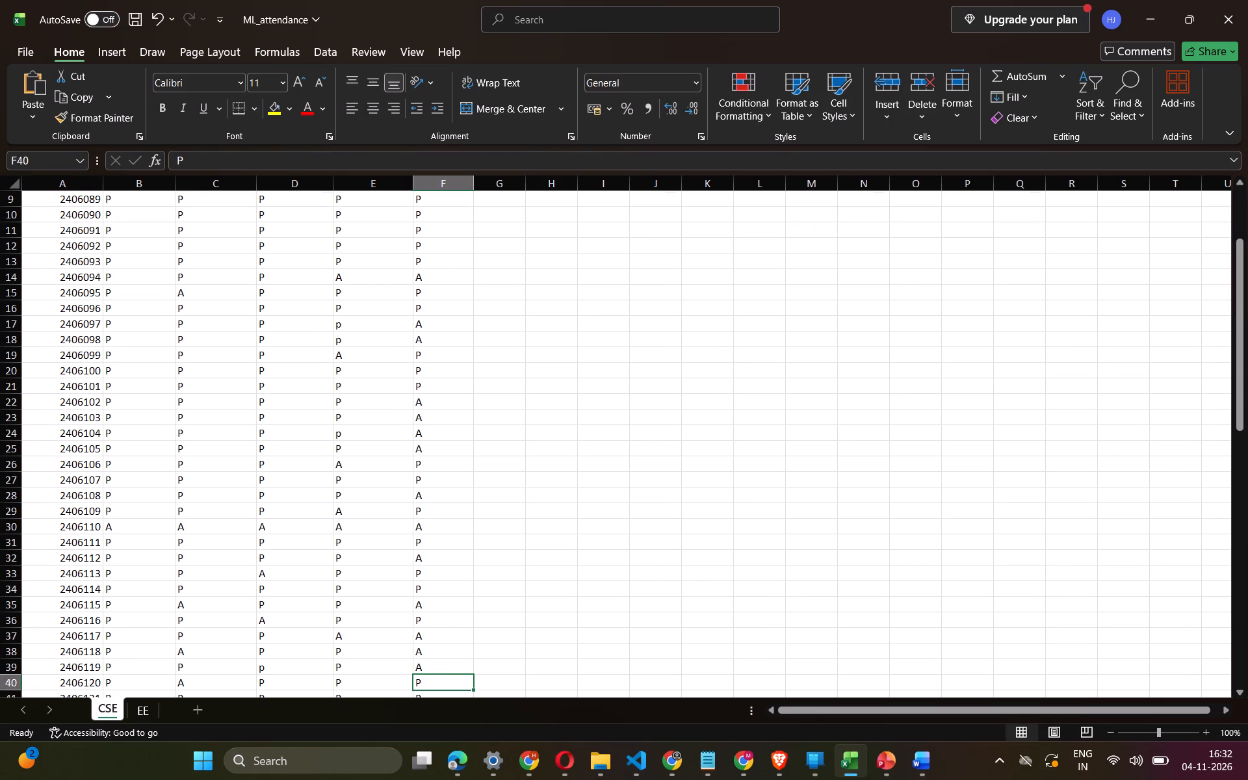
# Mark the student in row 44 absent for 04-11-2026 by setting cell F44 to A.
pyautogui.press('Down')
pyautogui.press('Down')
pyautogui.press('Down')
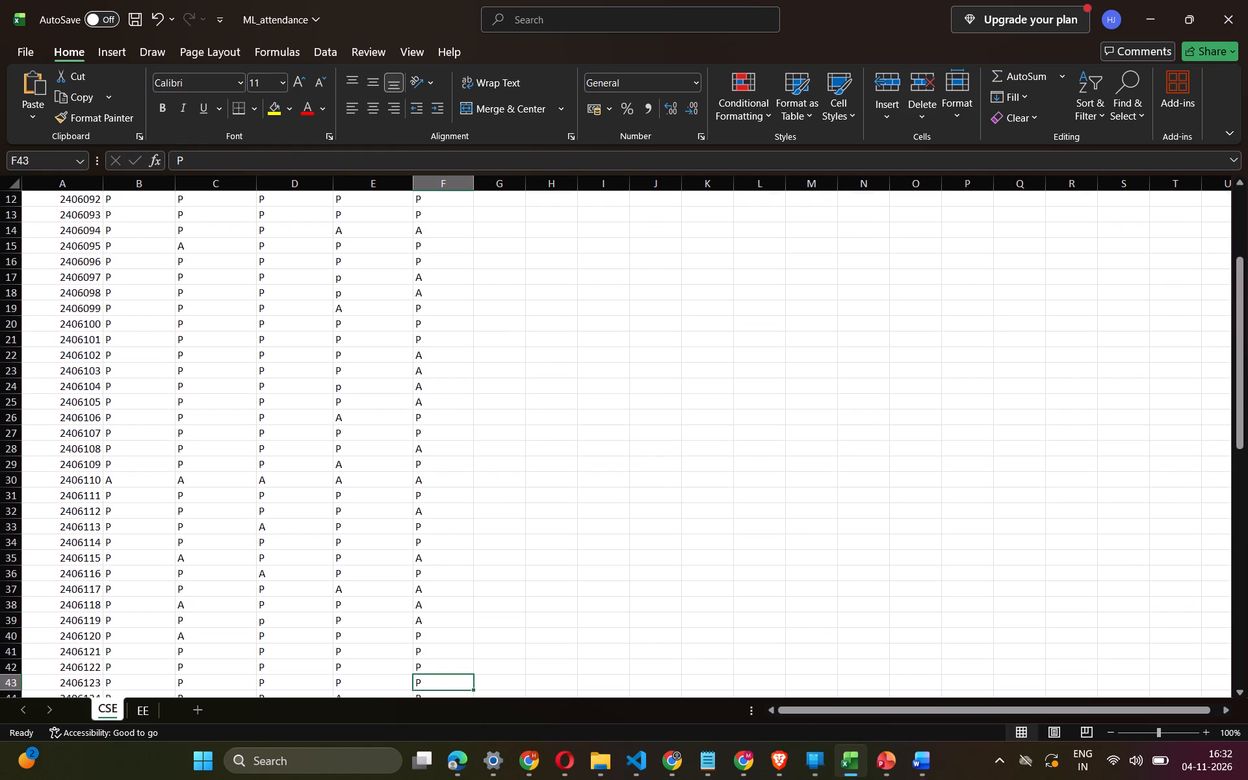
pyautogui.press('Down')
pyautogui.press('a')
pyautogui.press('Down')
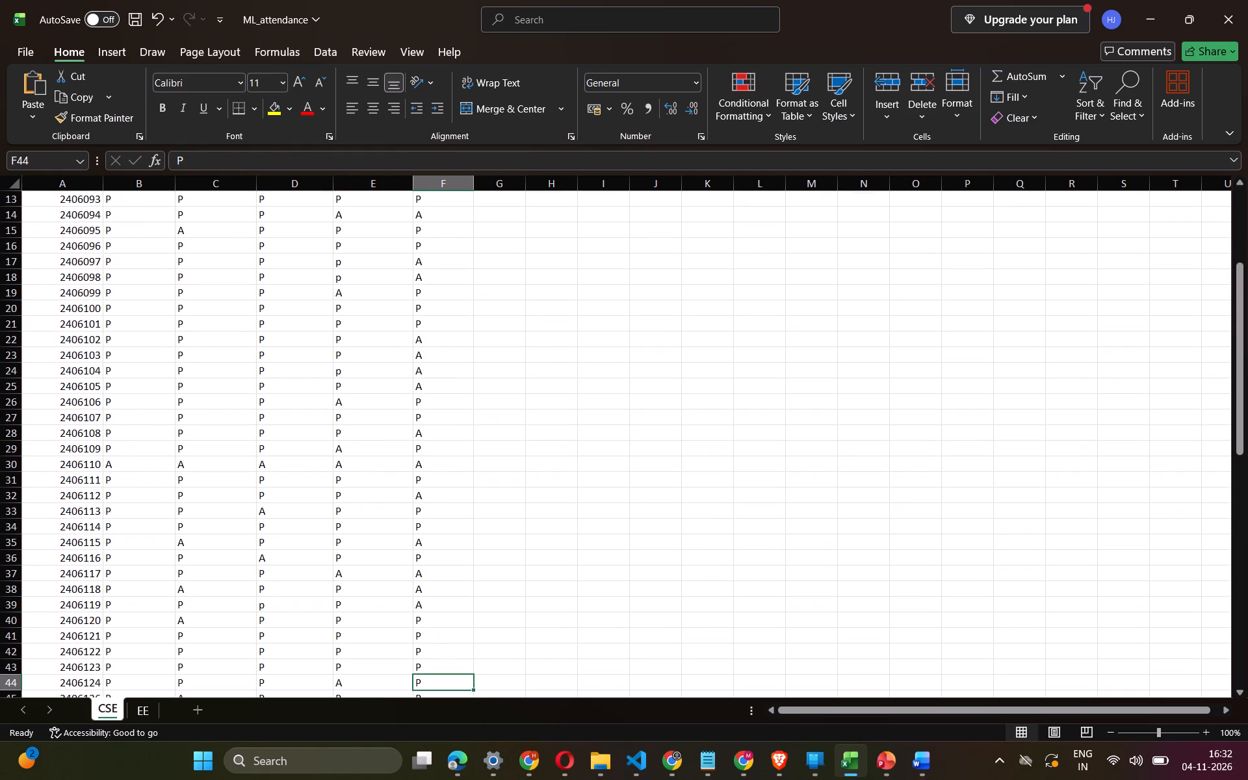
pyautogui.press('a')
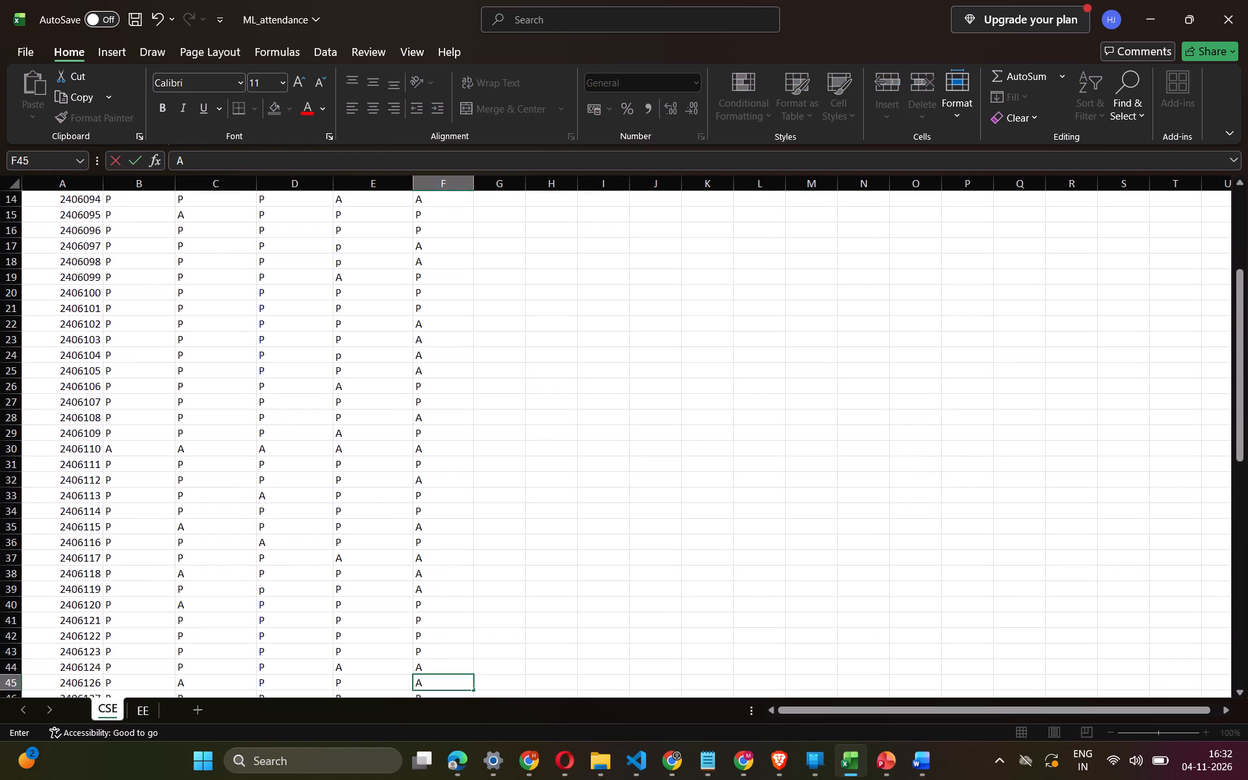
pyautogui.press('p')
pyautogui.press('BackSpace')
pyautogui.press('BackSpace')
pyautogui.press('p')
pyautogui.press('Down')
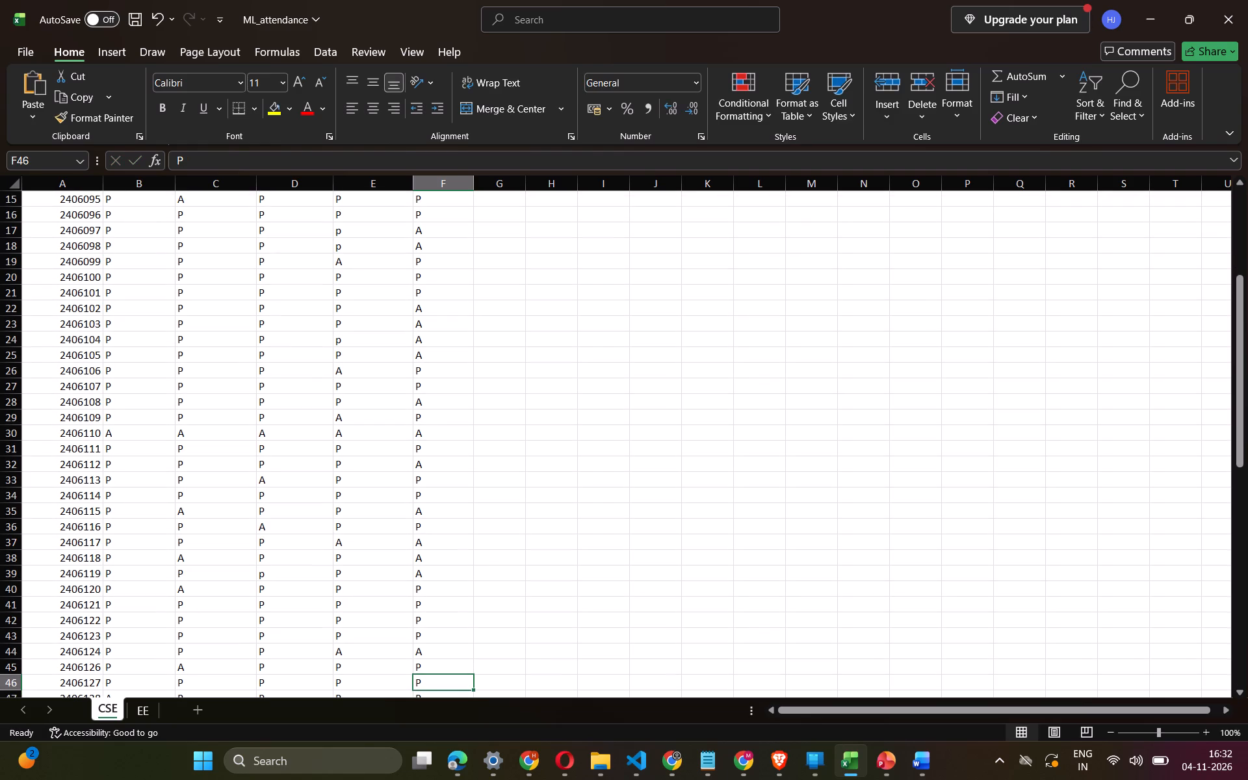
# Mark the students in rows 46, 48 and 49 absent for 04-11-2026 by setting cells F46, F48 and F49 to A.
pyautogui.press('a')
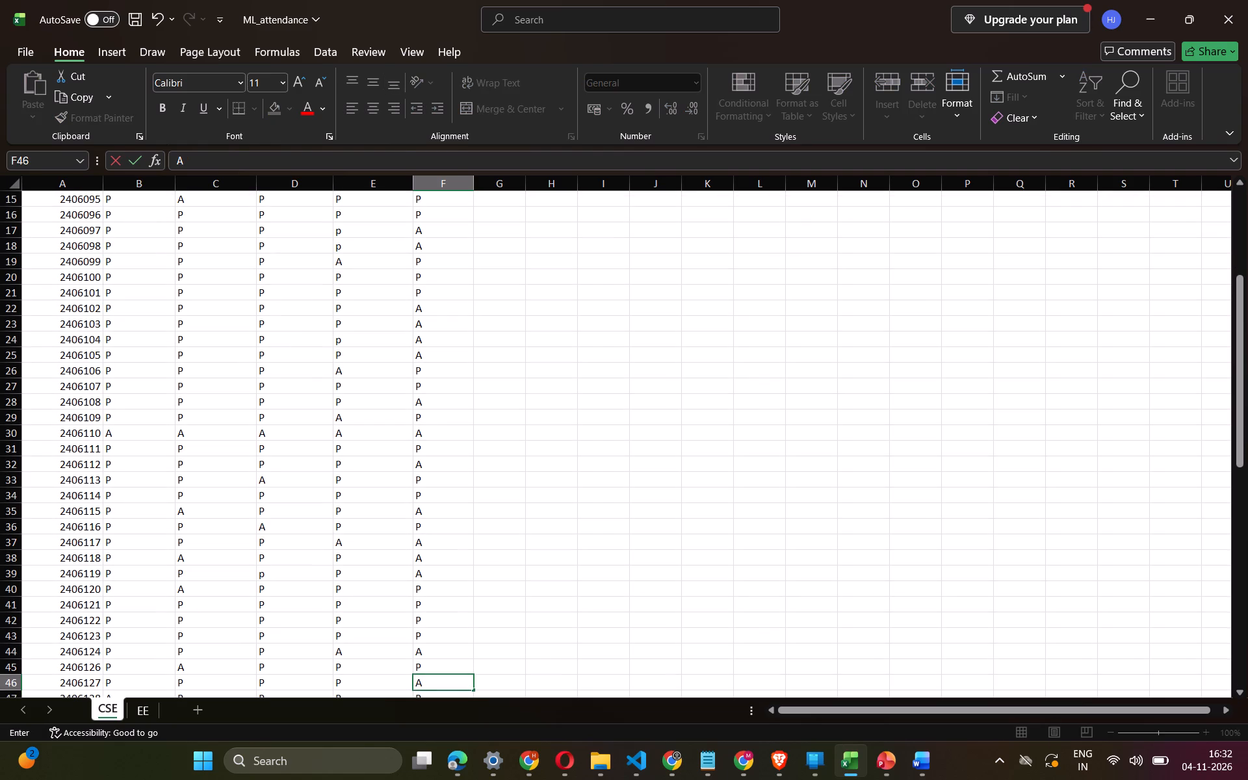
pyautogui.press('Down')
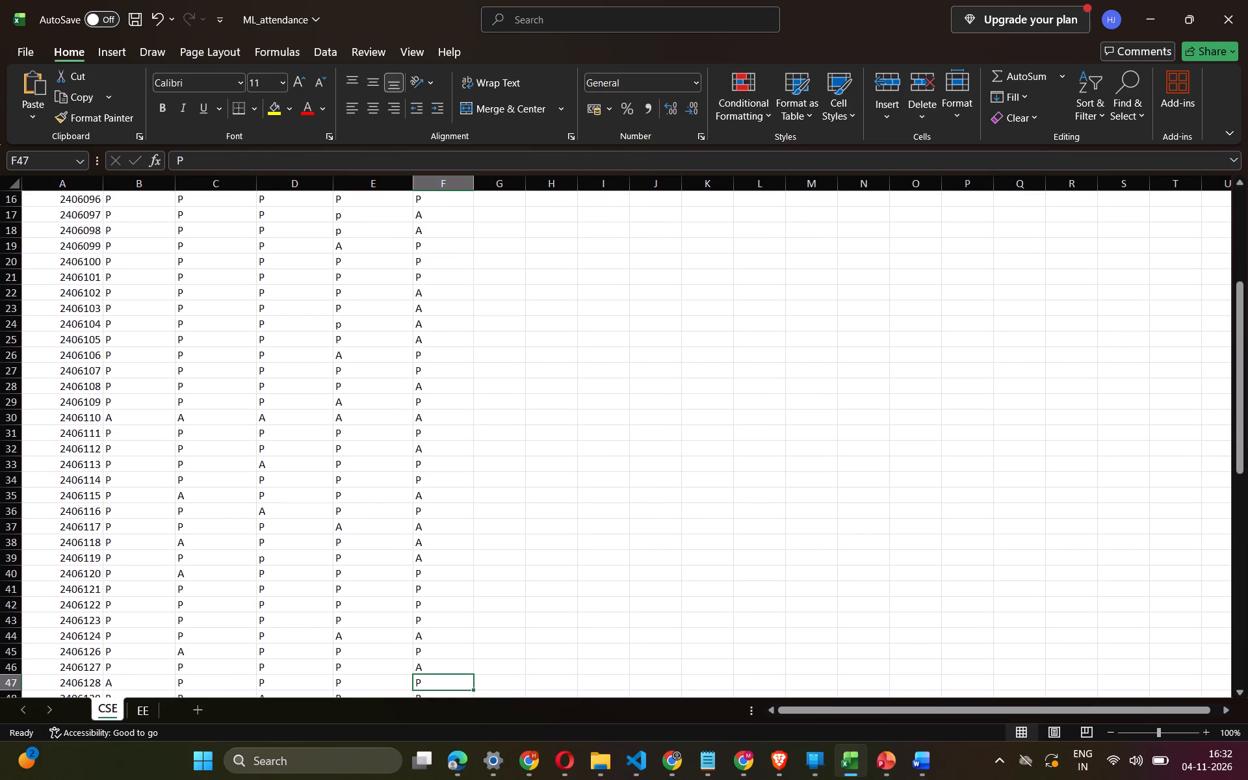
pyautogui.press('Down')
pyautogui.press('a')
pyautogui.press('Down')
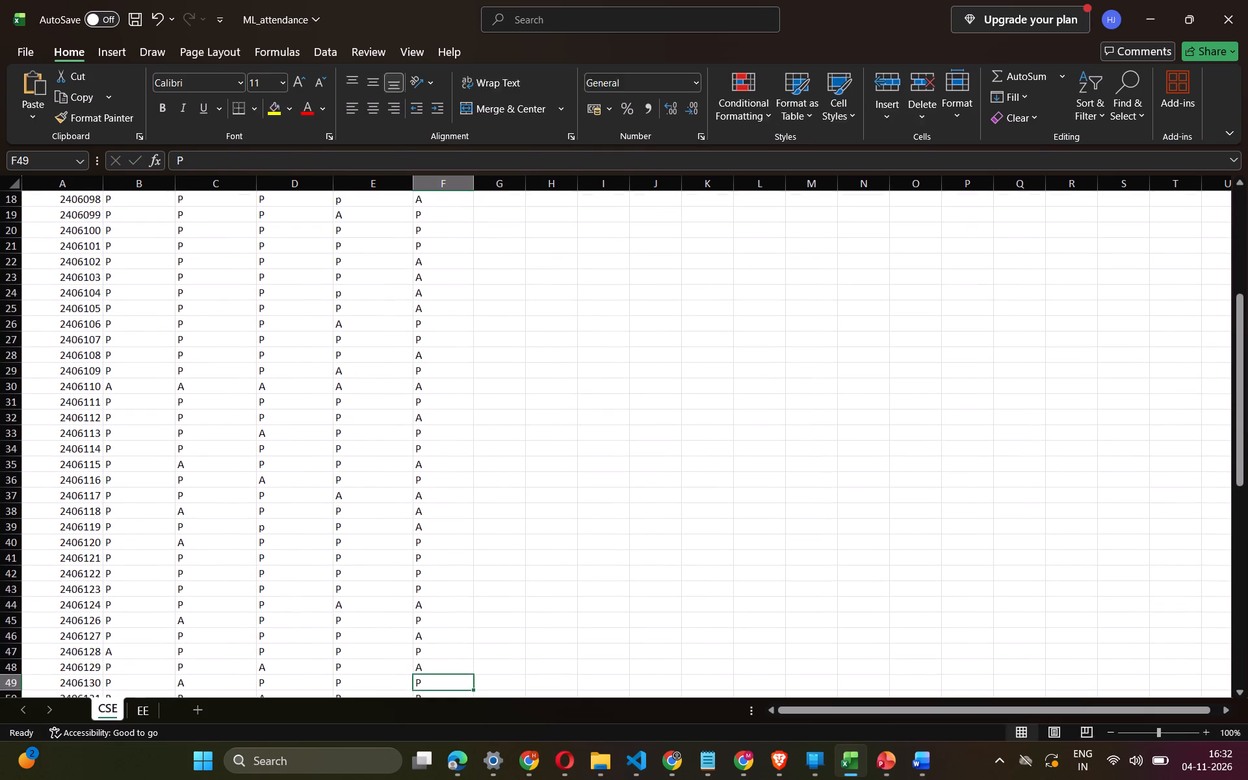
pyautogui.press('a')
pyautogui.press('Down')
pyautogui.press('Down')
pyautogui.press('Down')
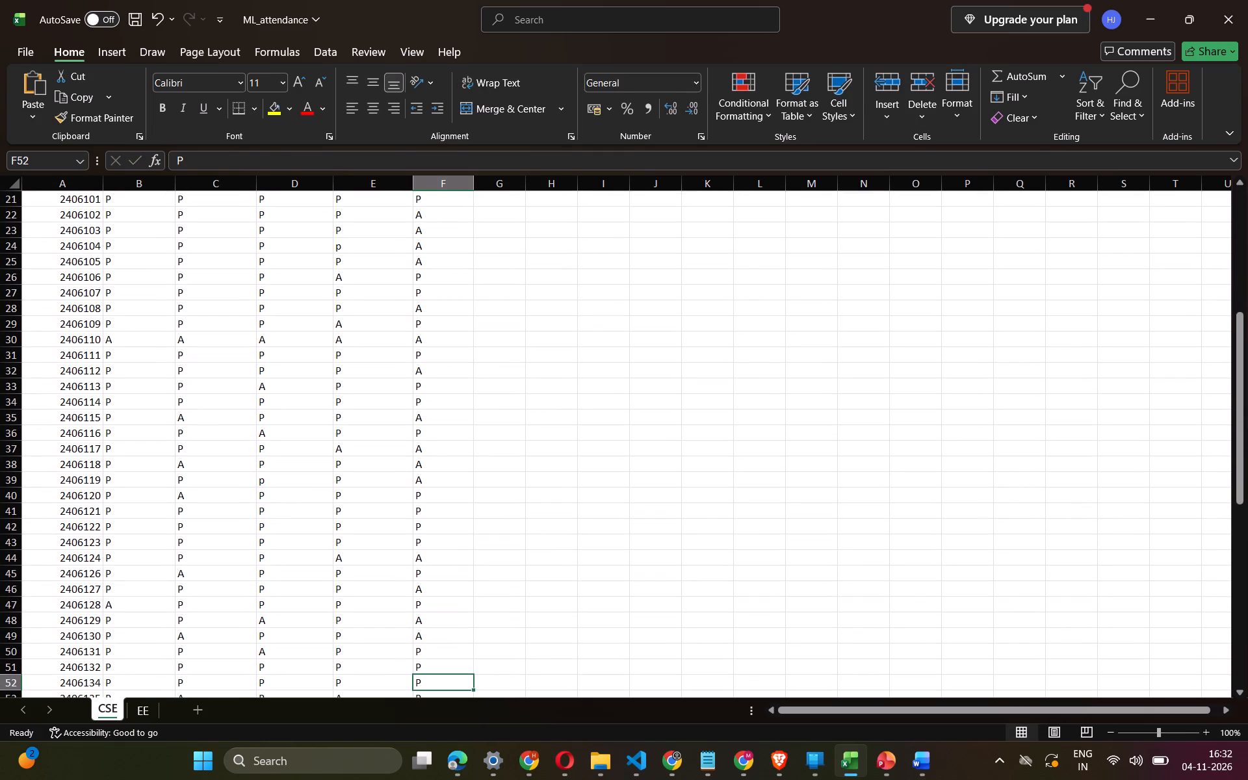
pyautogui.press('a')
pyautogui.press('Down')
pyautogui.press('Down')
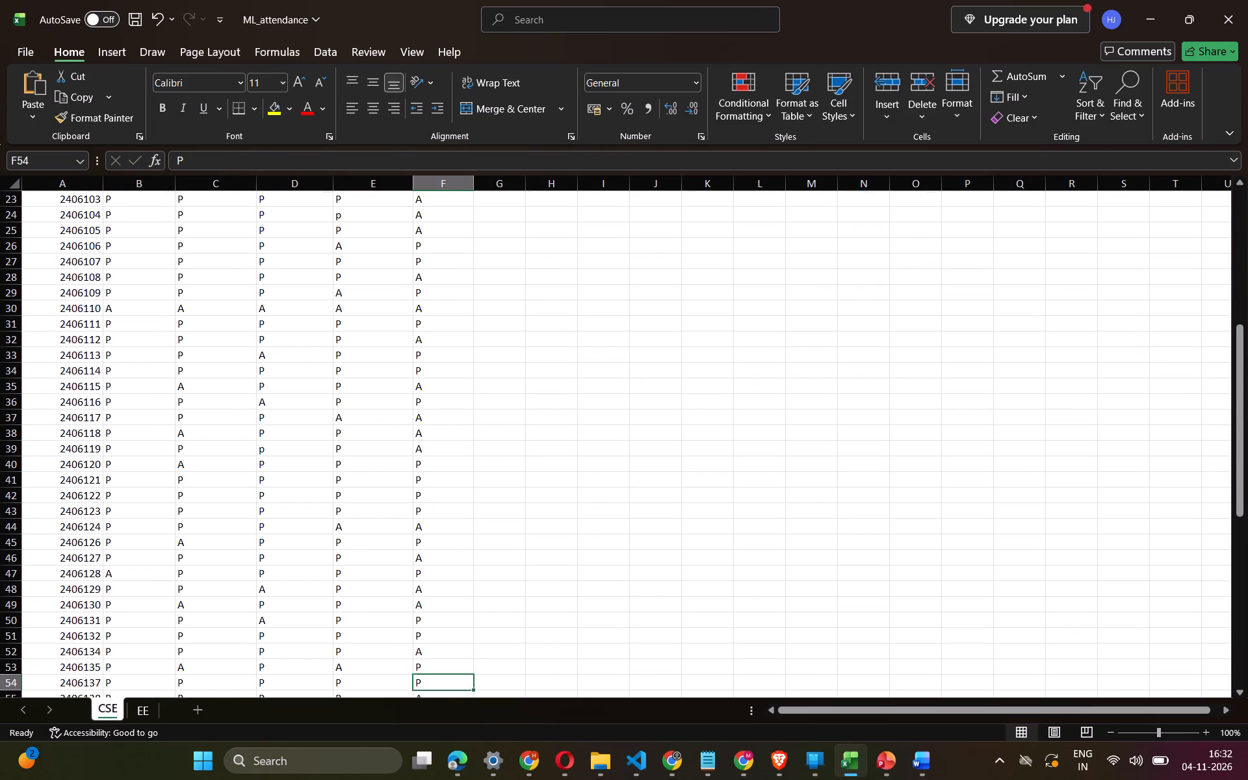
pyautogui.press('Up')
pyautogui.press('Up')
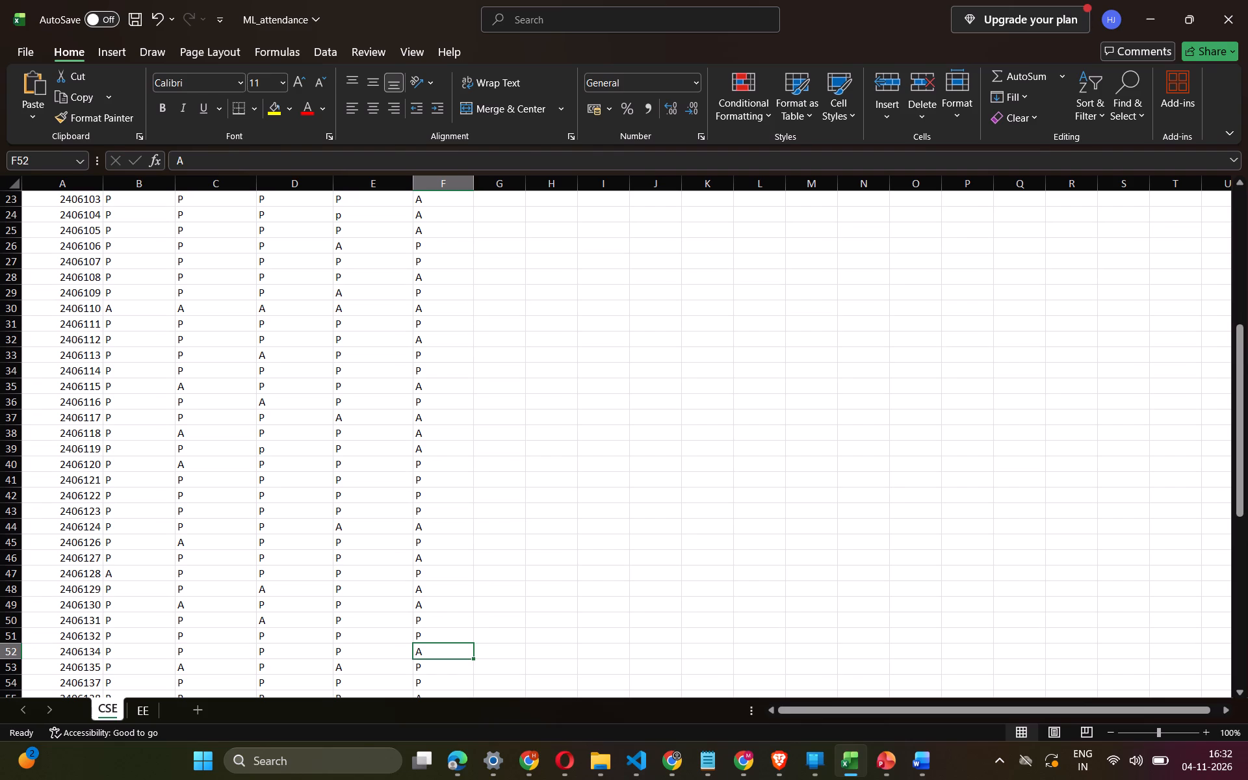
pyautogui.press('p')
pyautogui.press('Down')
# Record 04-11-2026 attendance for rows 55 and 56 by setting cell F55 to P and cell F56 to A.
pyautogui.press('Down')
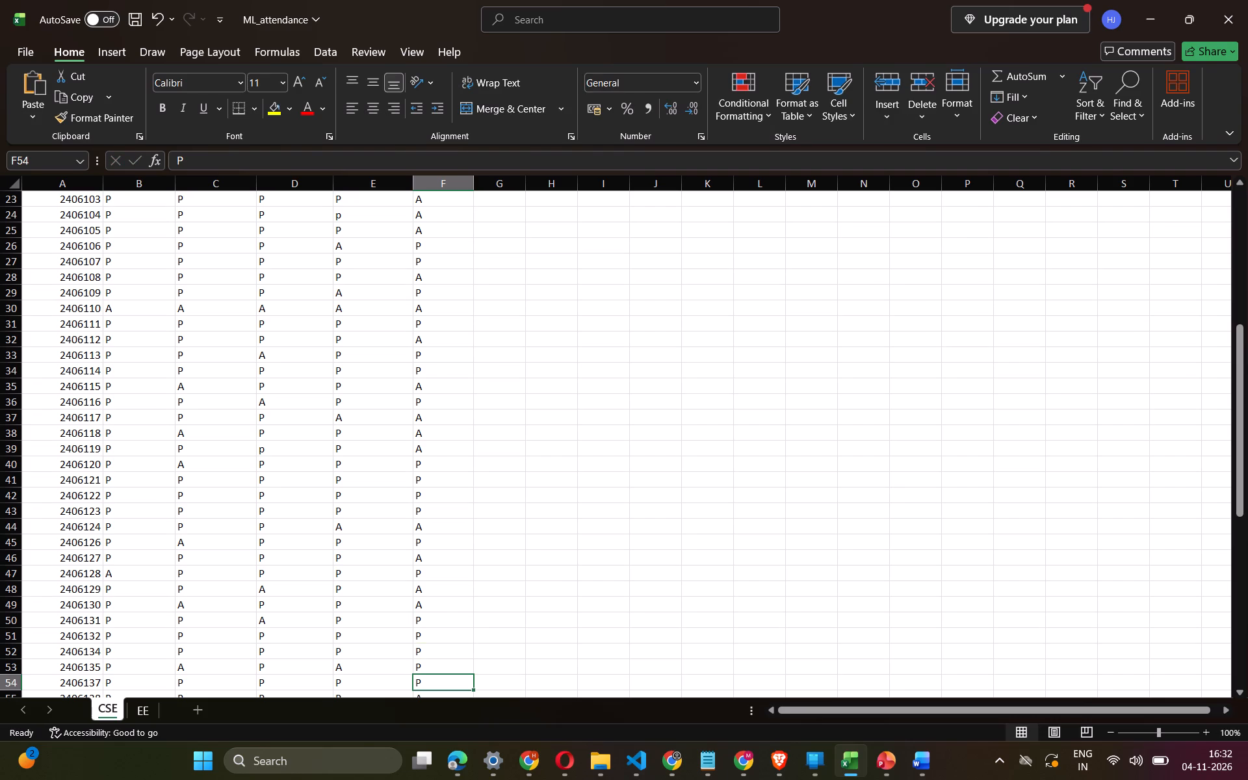
pyautogui.press('Down')
pyautogui.press('Down')
pyautogui.press('Up')
pyautogui.press('a')
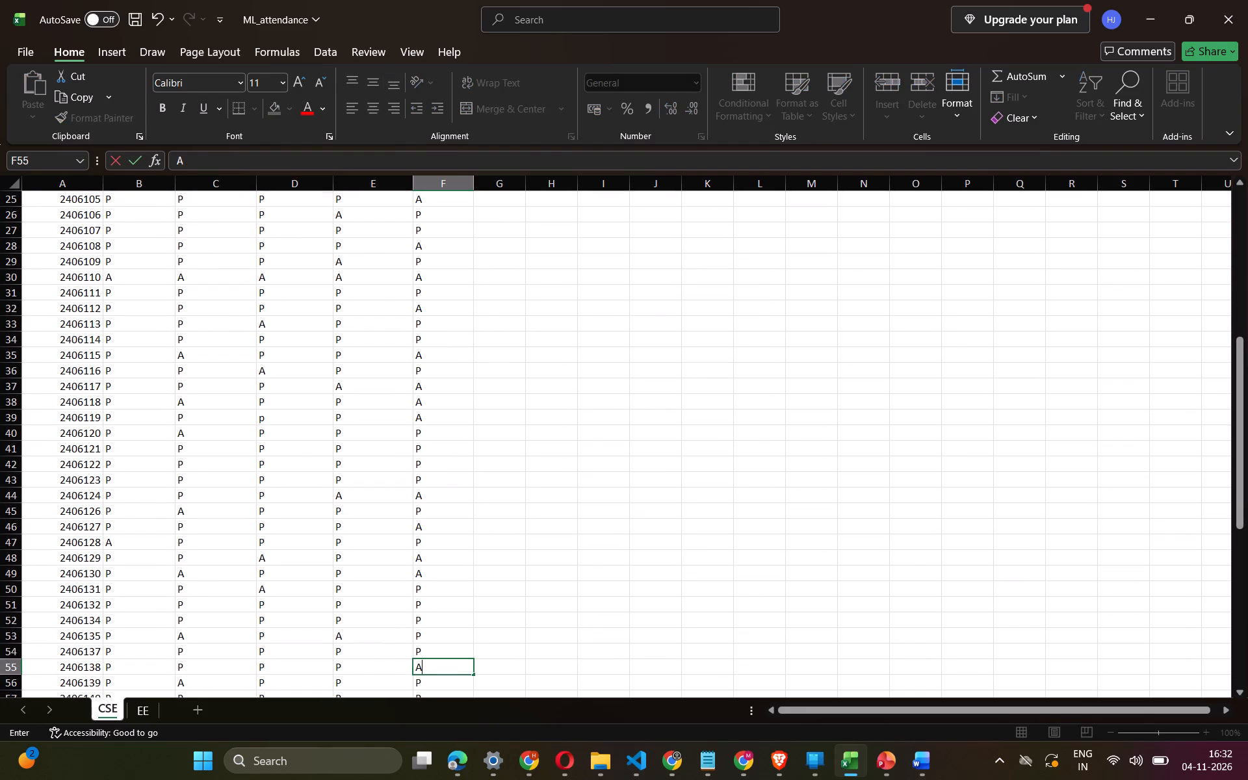
pyautogui.press('Down')
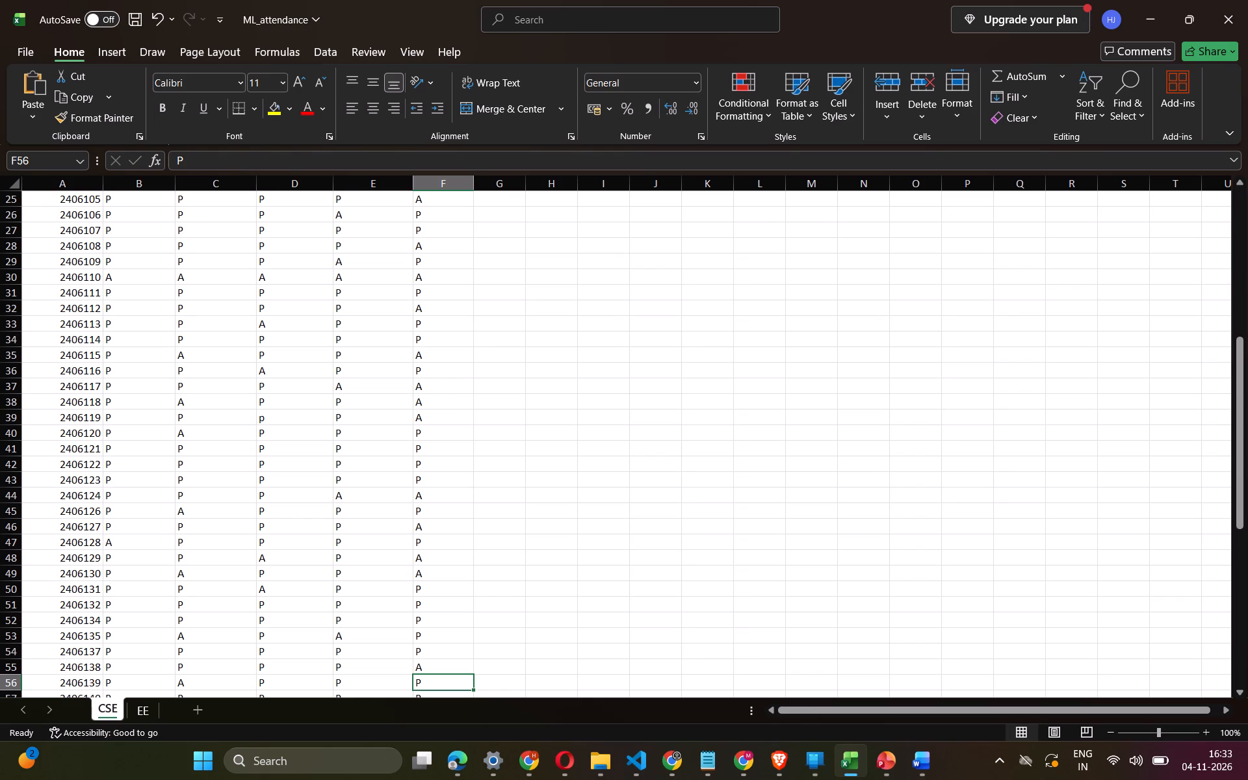
pyautogui.press('a')
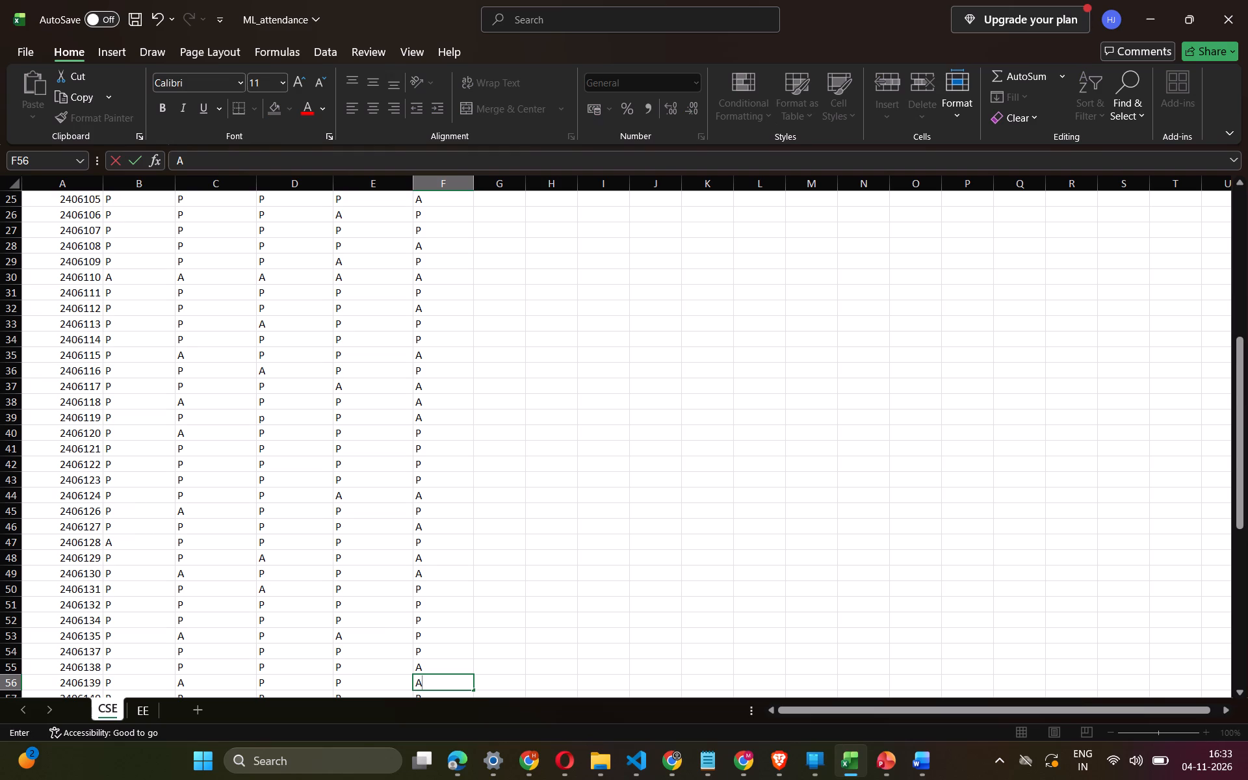
pyautogui.press('Up')
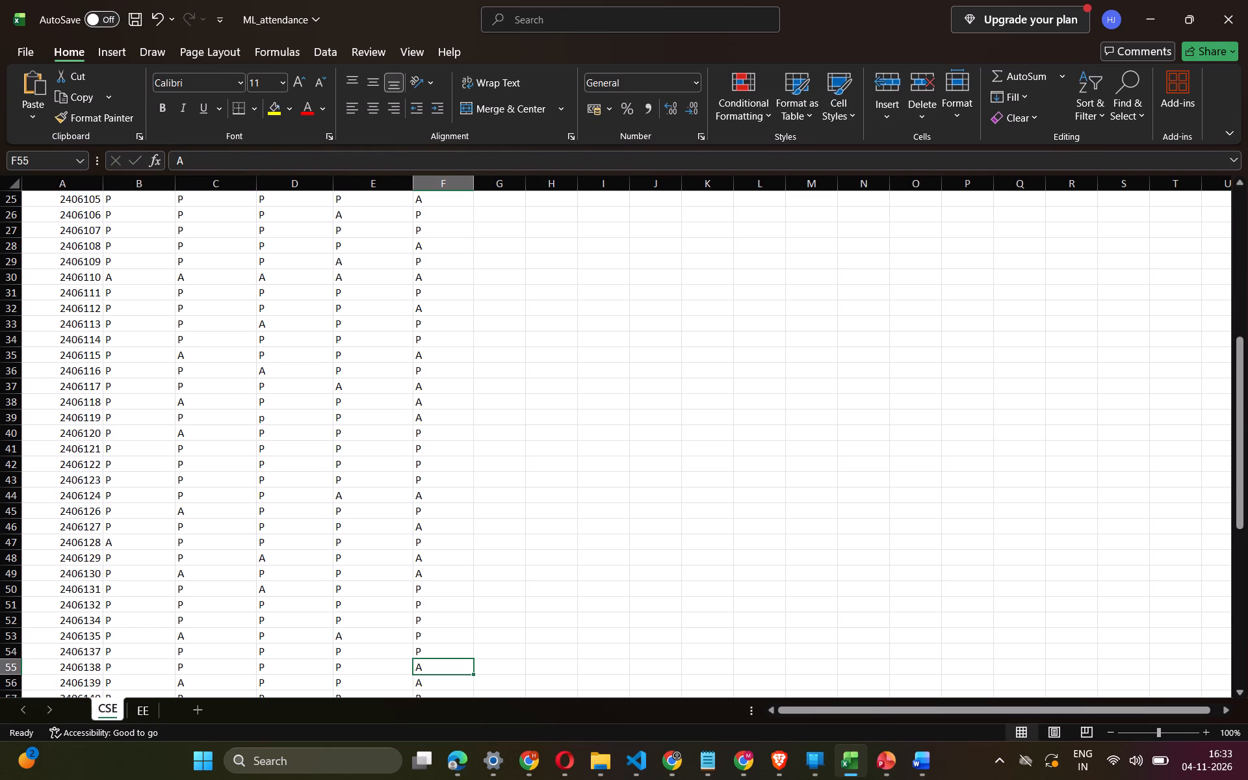
pyautogui.press('p')
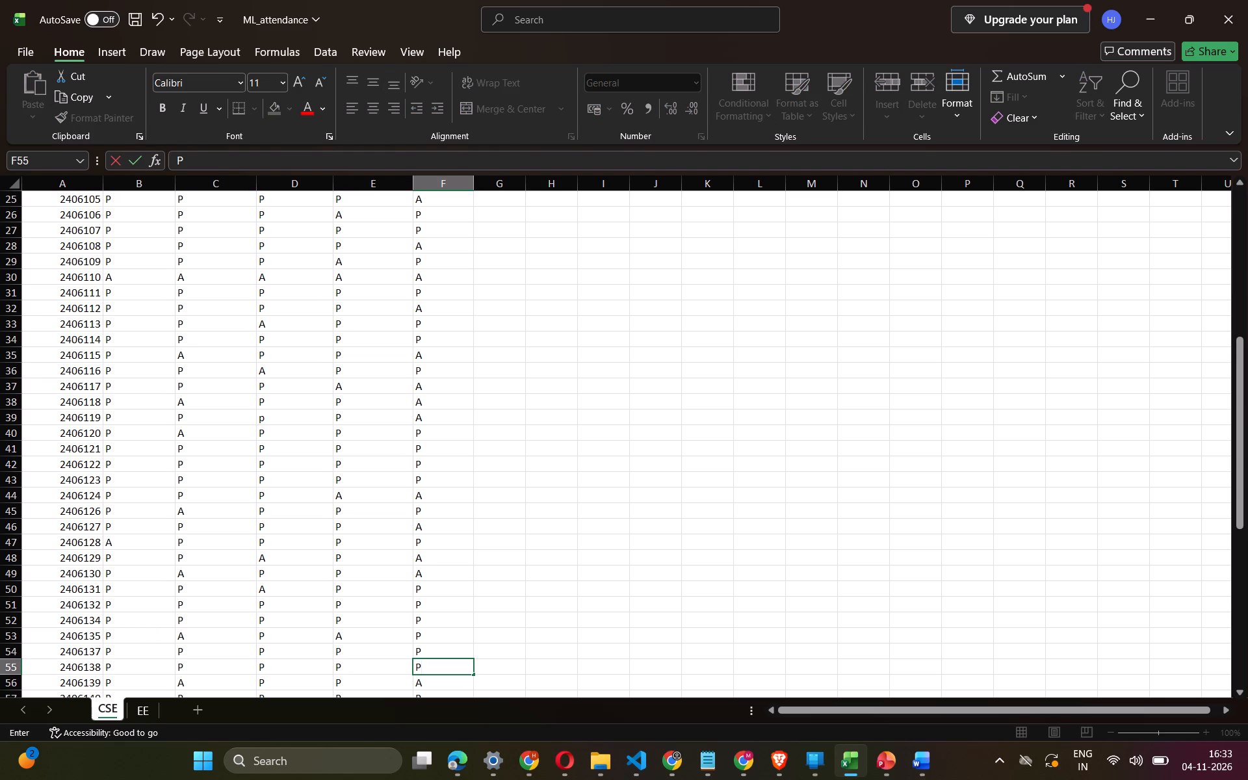
pyautogui.press('Down')
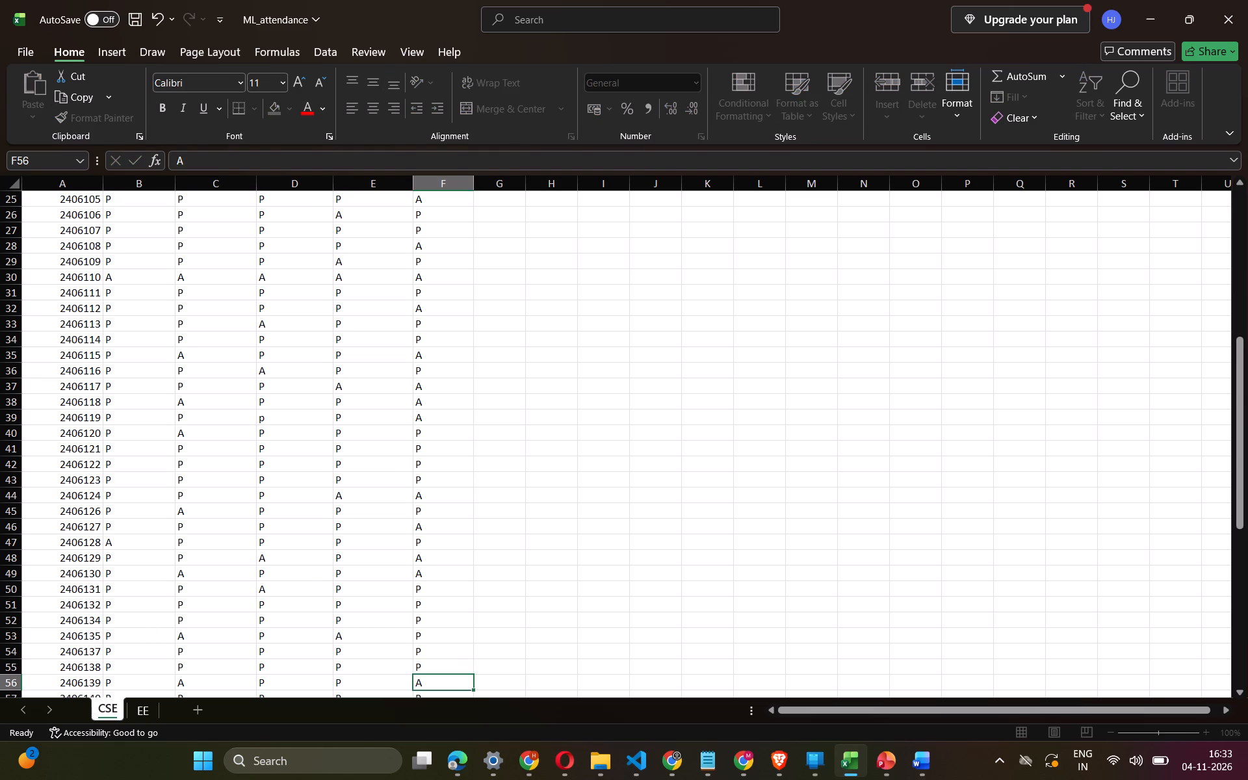
# Mark the students in rows 61, 62 and 63 absent for 04-11-2026 by setting cells F61, F62 and F63 to A.
pyautogui.press('Down')
pyautogui.press('Down')
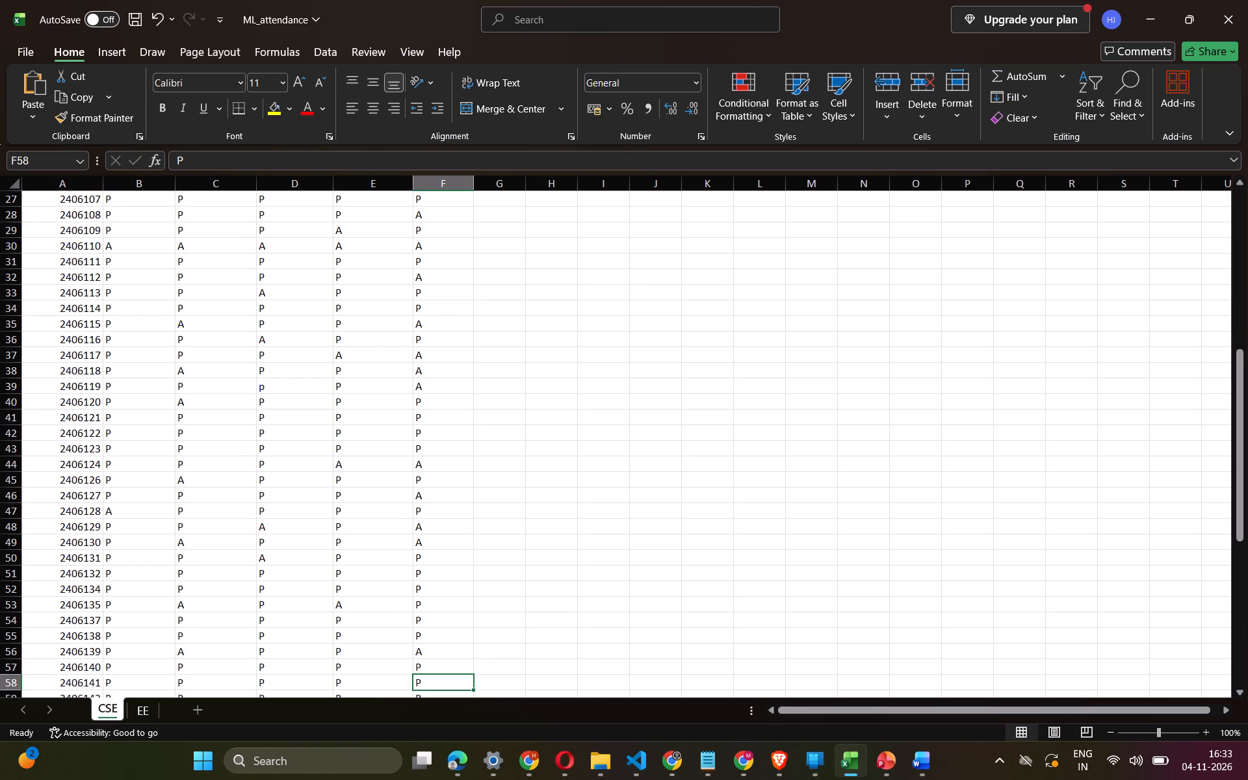
pyautogui.press('Down')
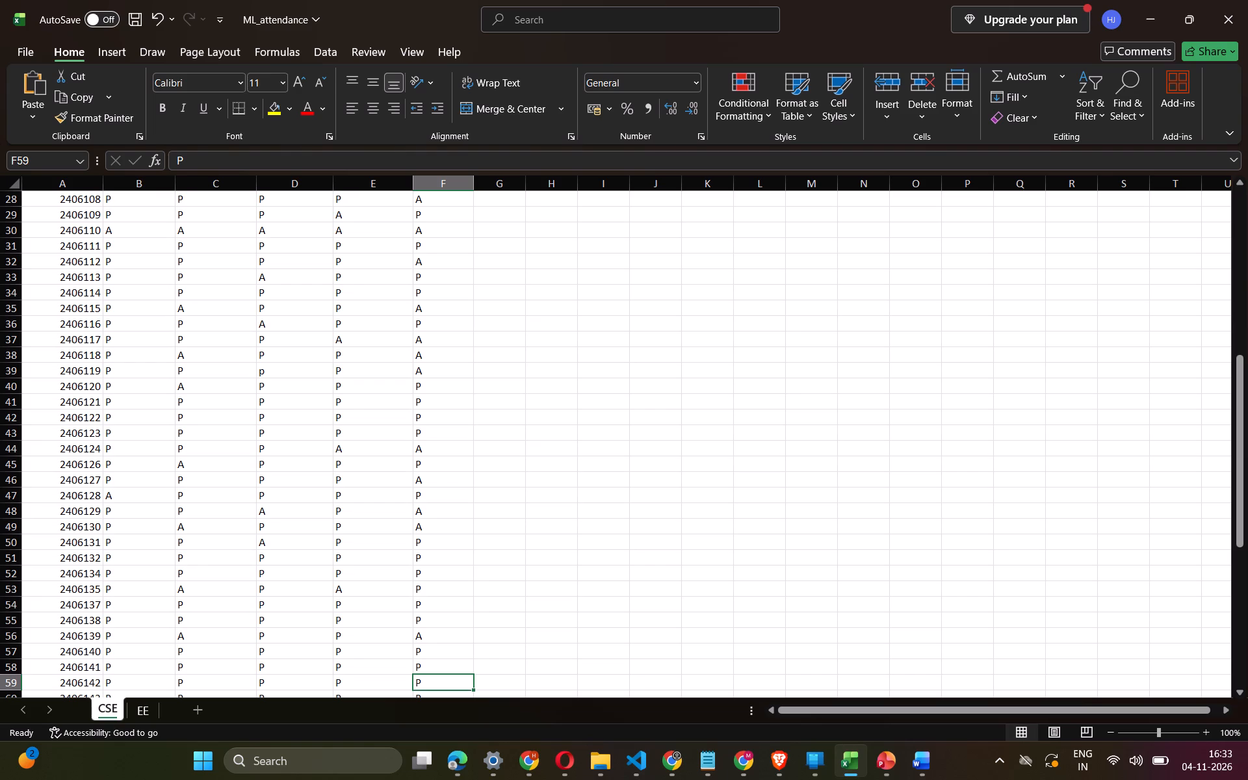
pyautogui.press('Down')
pyautogui.press('Down')
pyautogui.press('a')
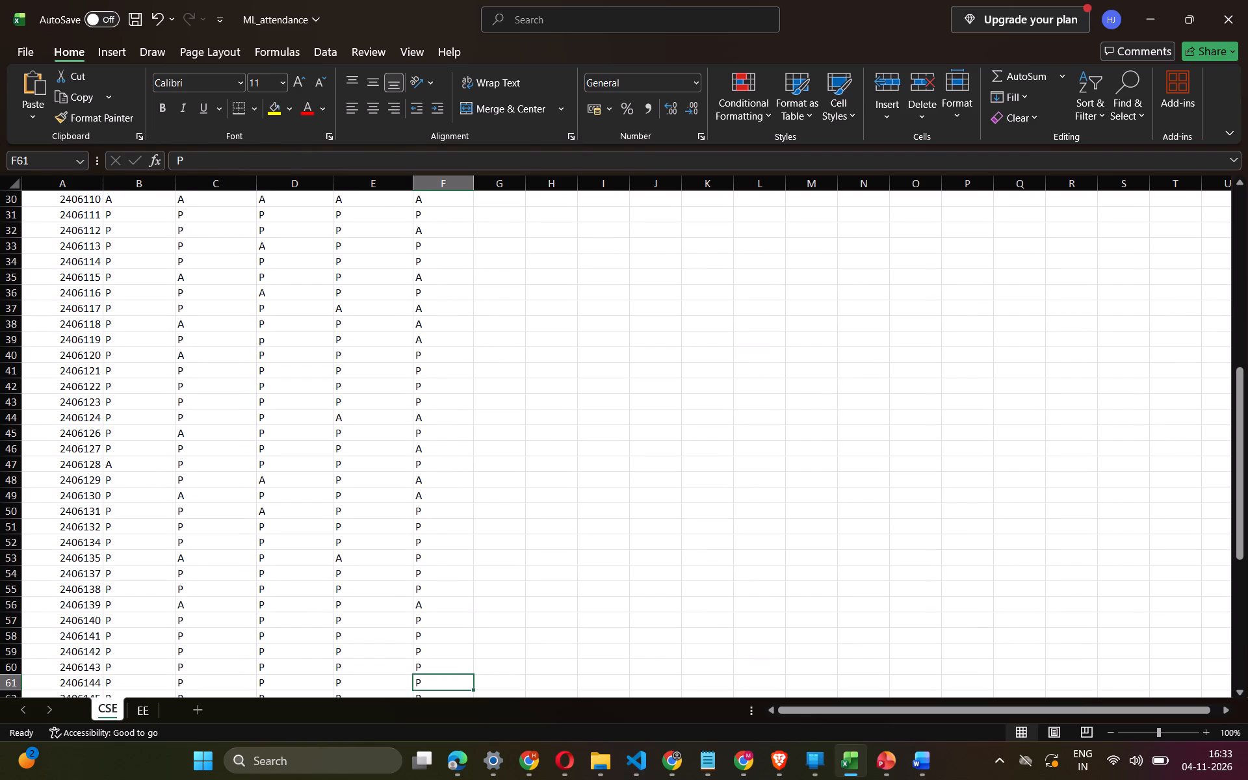
pyautogui.press('Down')
pyautogui.press('a')
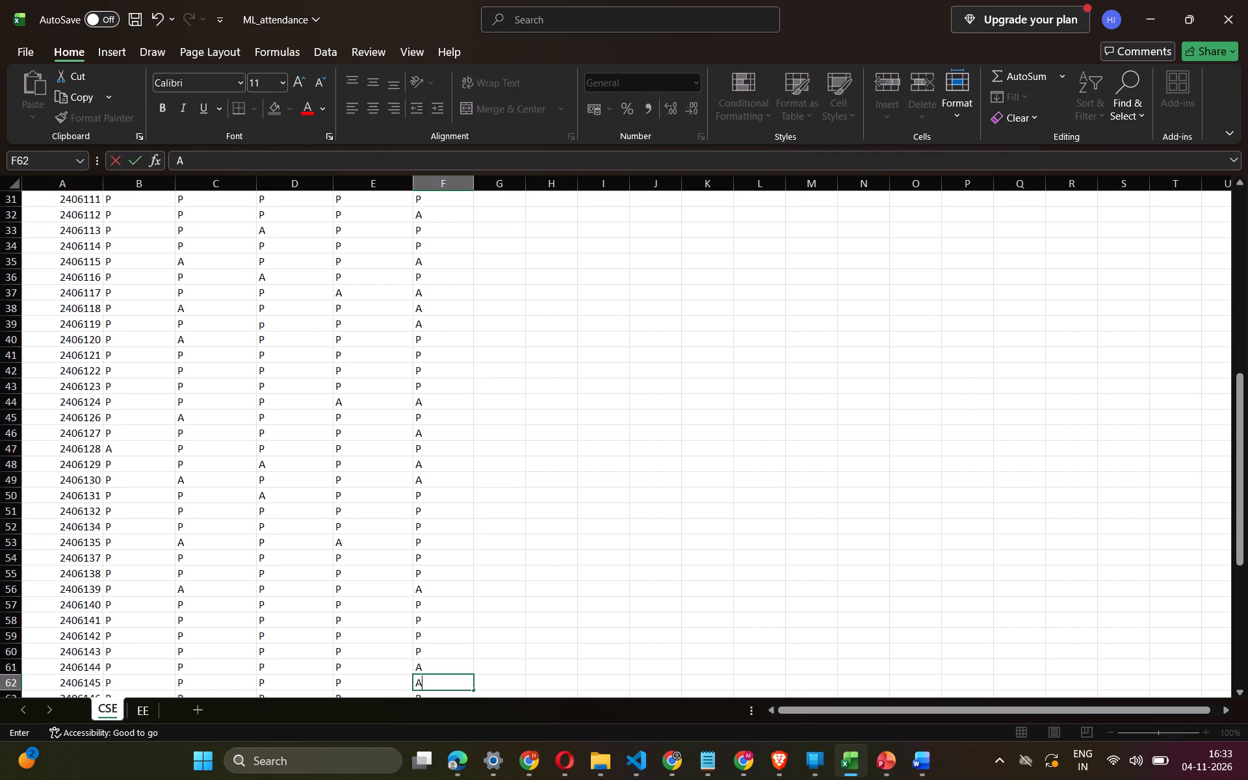
pyautogui.press('Down')
pyautogui.press('a')
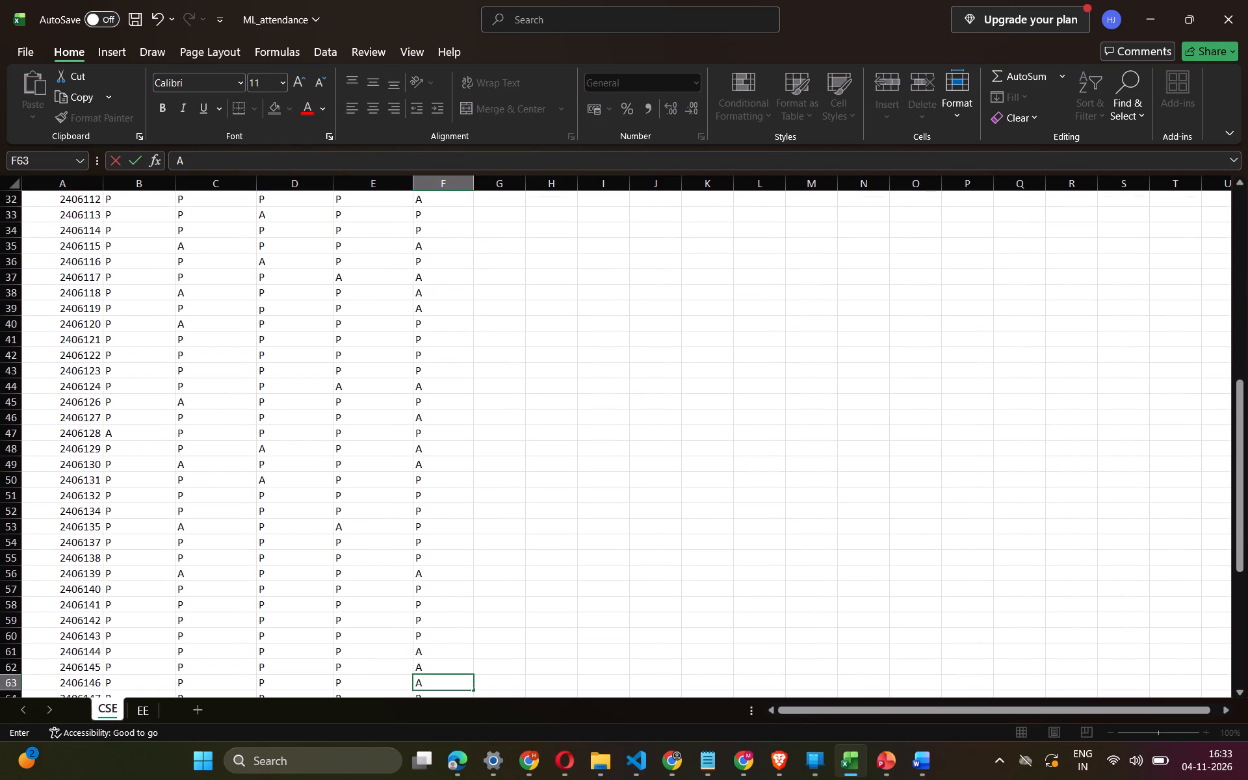
pyautogui.press('Down')
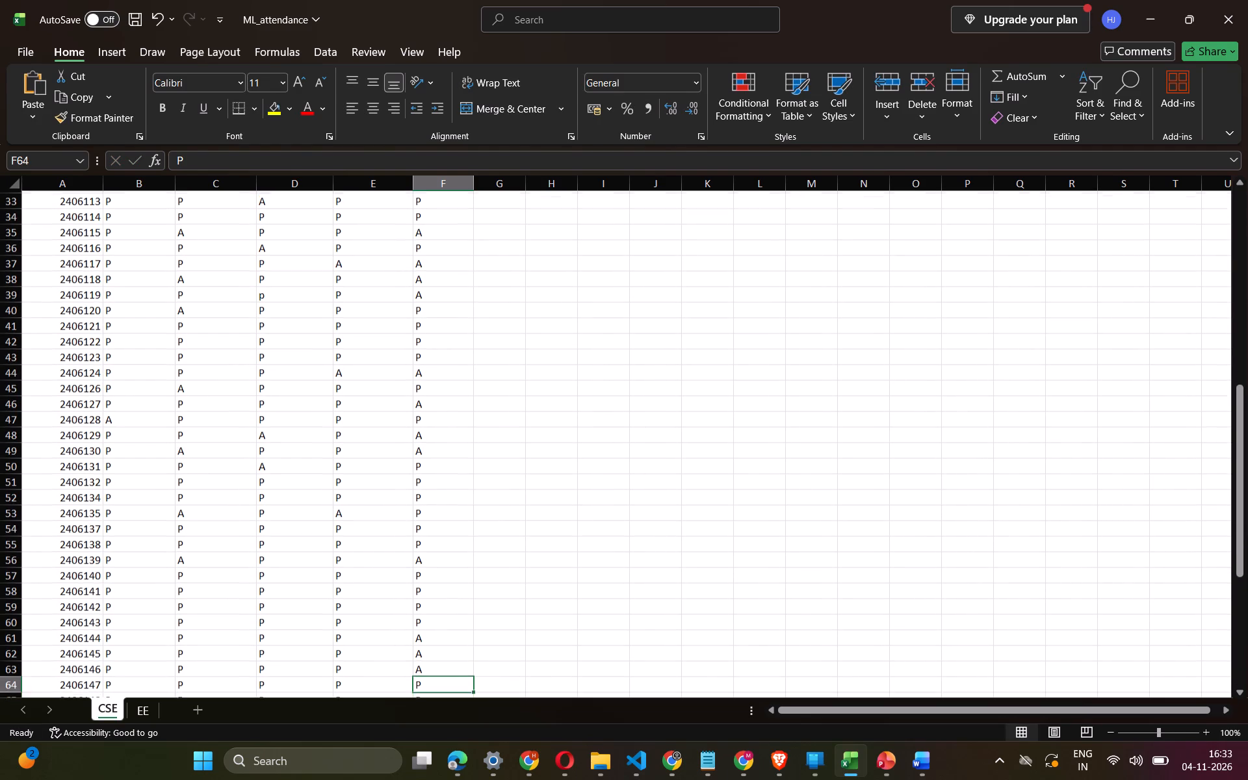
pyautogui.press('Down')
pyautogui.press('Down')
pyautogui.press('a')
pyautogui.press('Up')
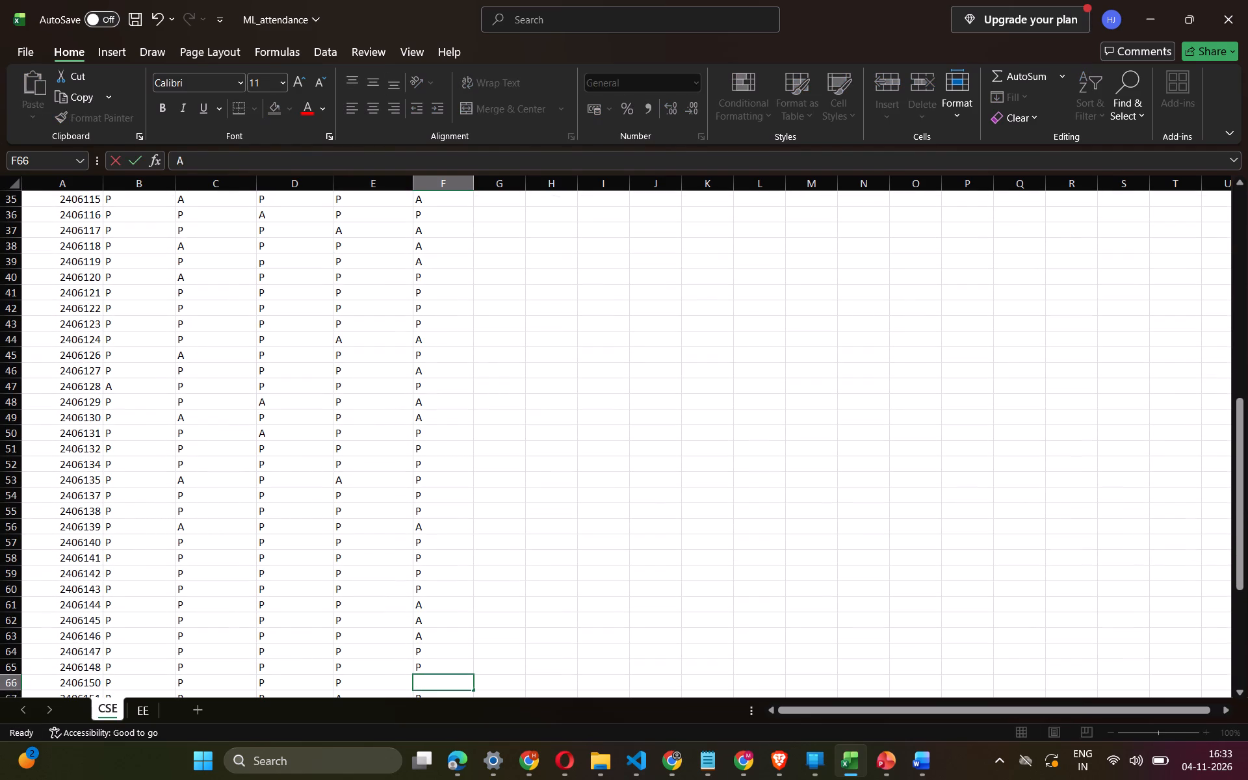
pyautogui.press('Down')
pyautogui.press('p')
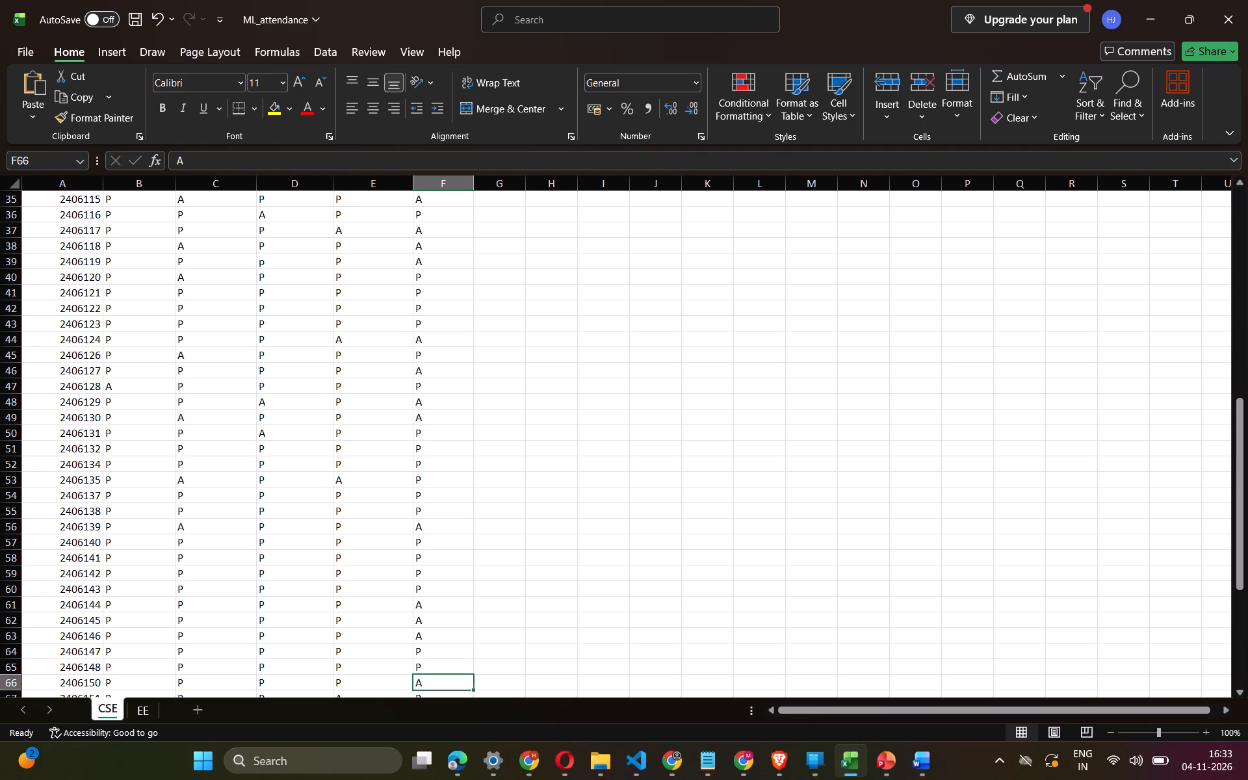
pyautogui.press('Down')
# Mark the students in rows 71 and 73 absent for 04-11-2026 by setting cells F71 and F73 to A.
pyautogui.press('Down')
pyautogui.press('Down')
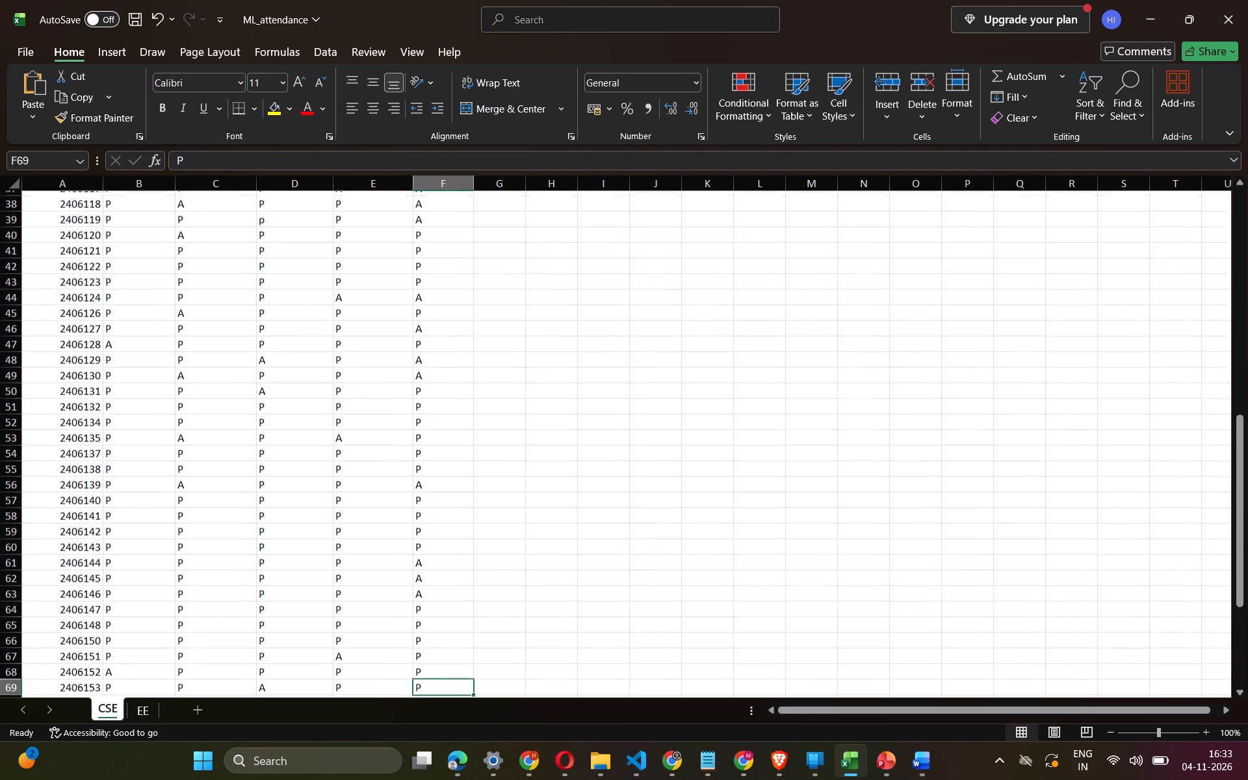
pyautogui.press('Down')
pyautogui.press('Down')
pyautogui.press('a')
pyautogui.press('Down')
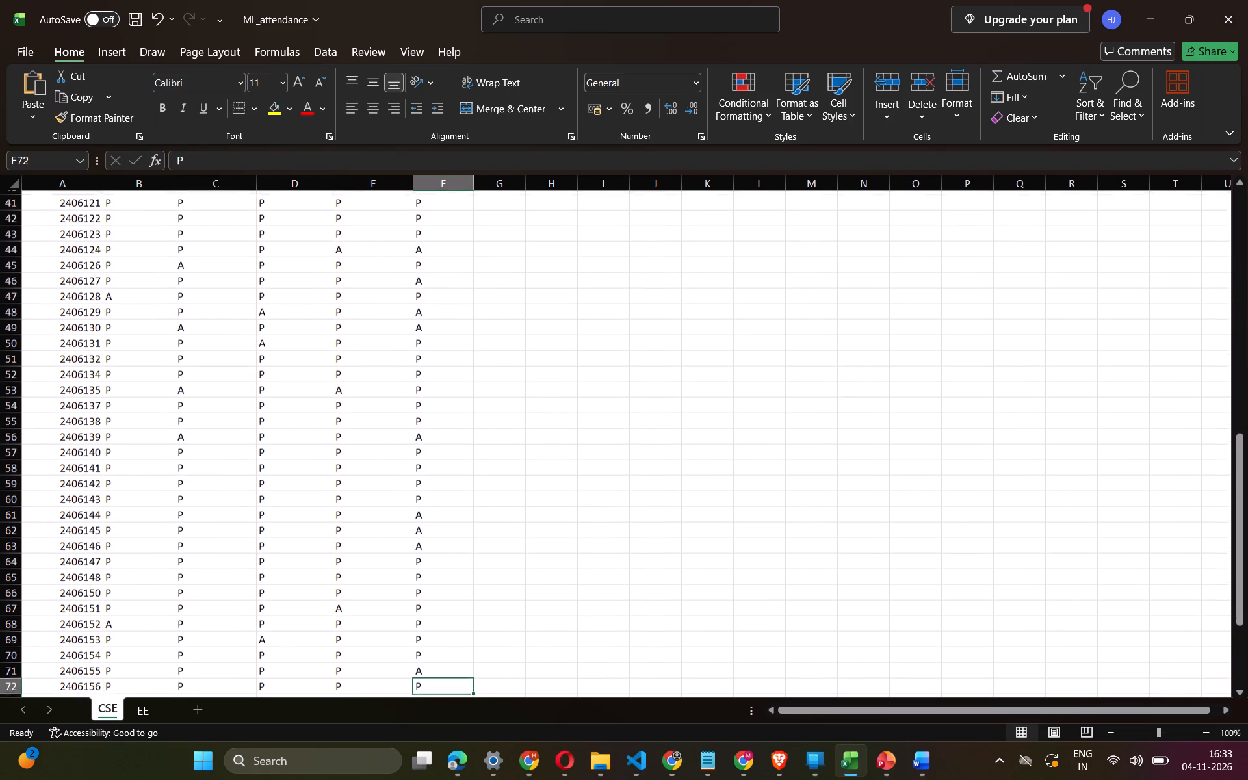
pyautogui.press('Down')
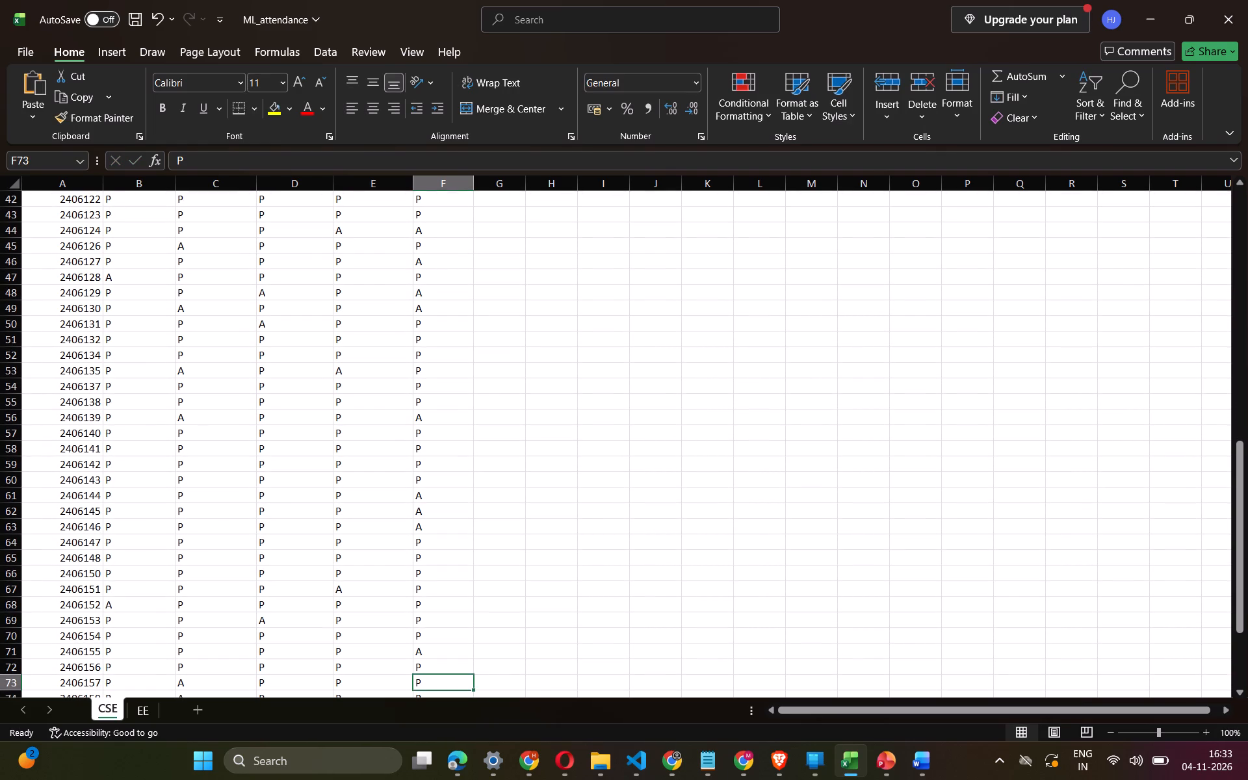
pyautogui.press('a')
pyautogui.press('Down')
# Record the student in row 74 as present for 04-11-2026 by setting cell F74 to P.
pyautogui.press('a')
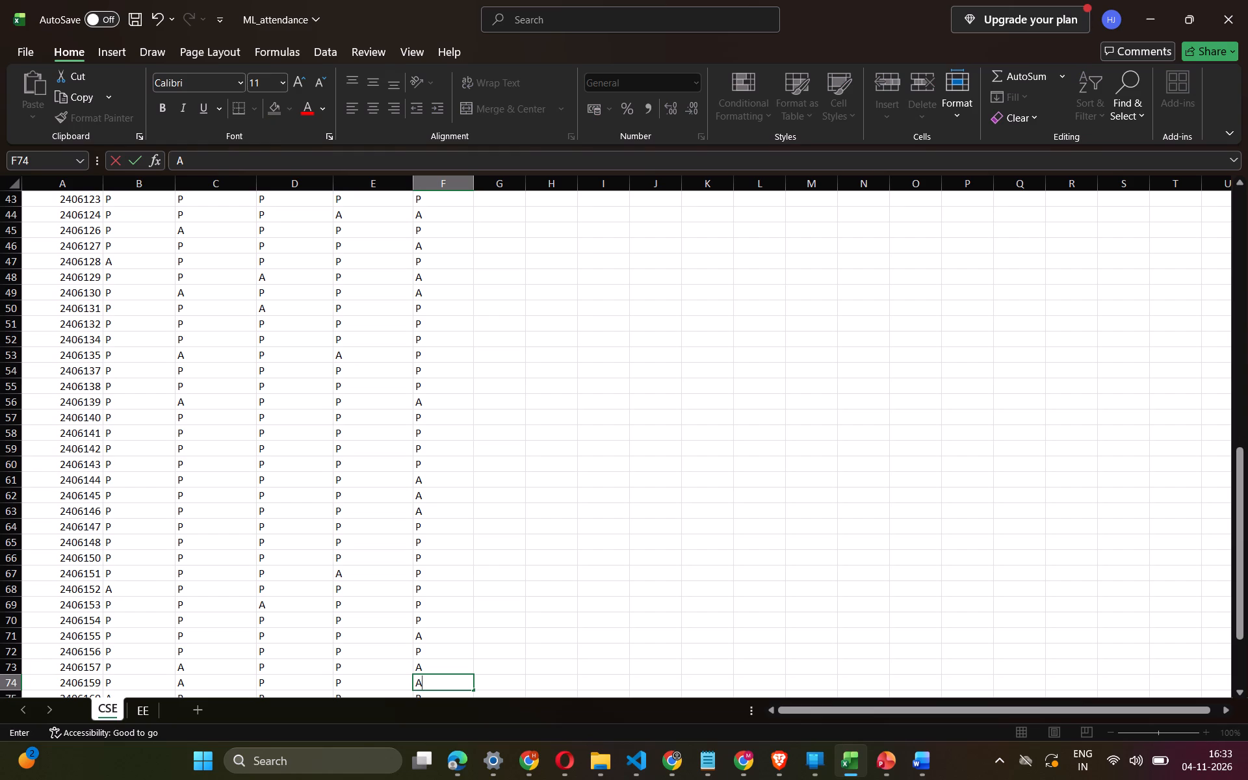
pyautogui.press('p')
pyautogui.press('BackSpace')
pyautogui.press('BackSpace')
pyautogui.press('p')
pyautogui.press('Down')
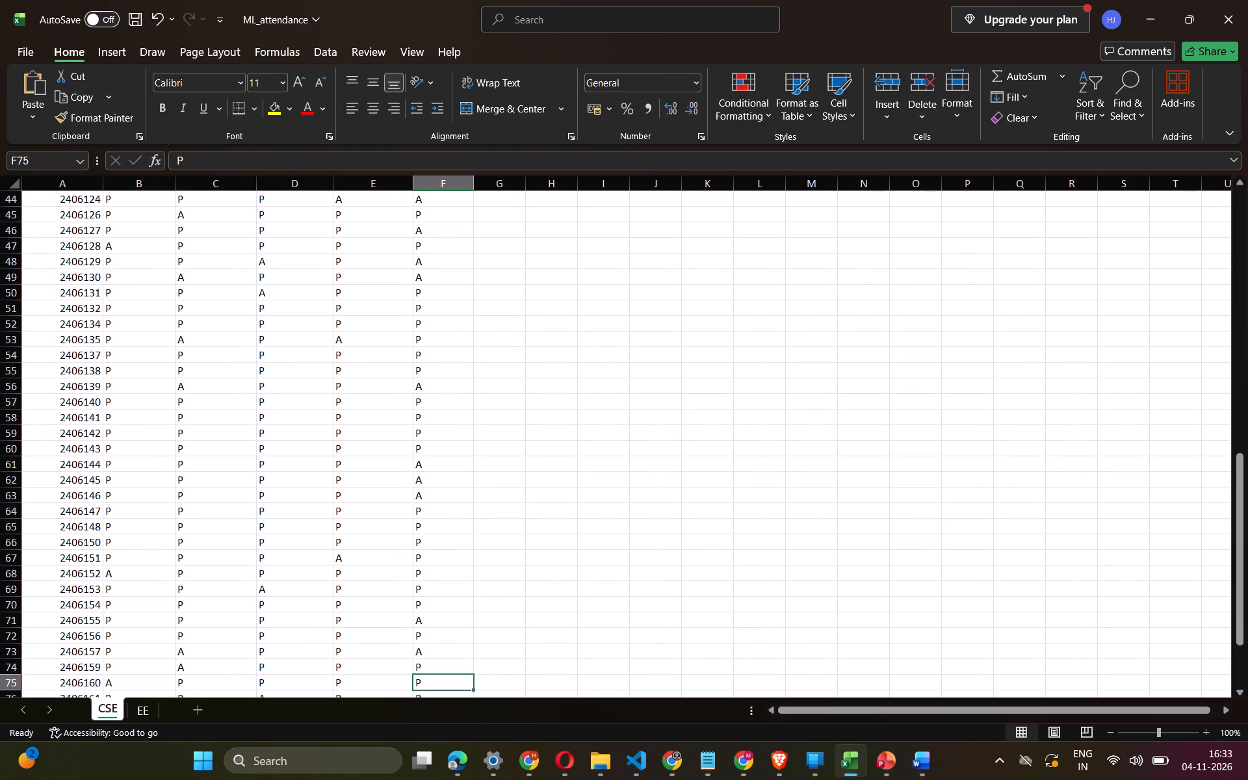
# Mark the students in rows 74, 75 and 76 absent for 04-11-2026 by setting cells F74, F75 and F76 to A.
pyautogui.press('Up')
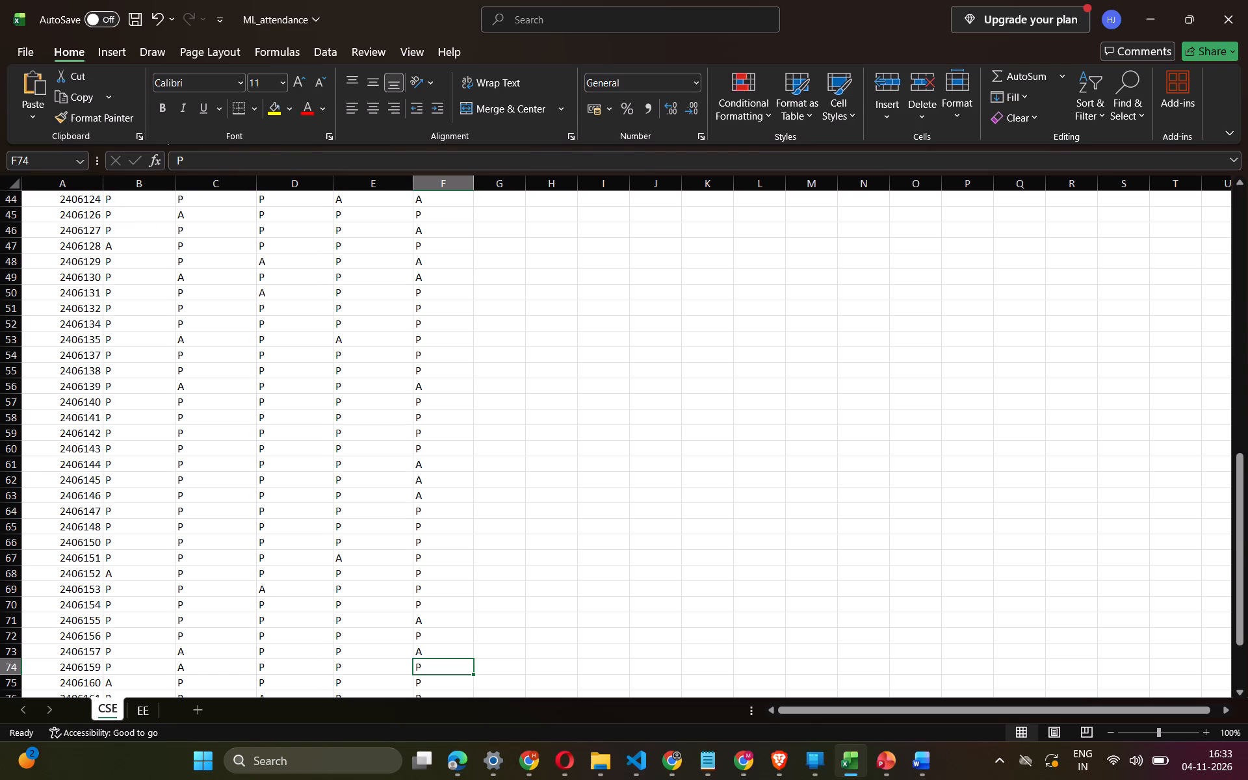
pyautogui.press('a')
pyautogui.press('Down')
pyautogui.press('a')
pyautogui.press('Down')
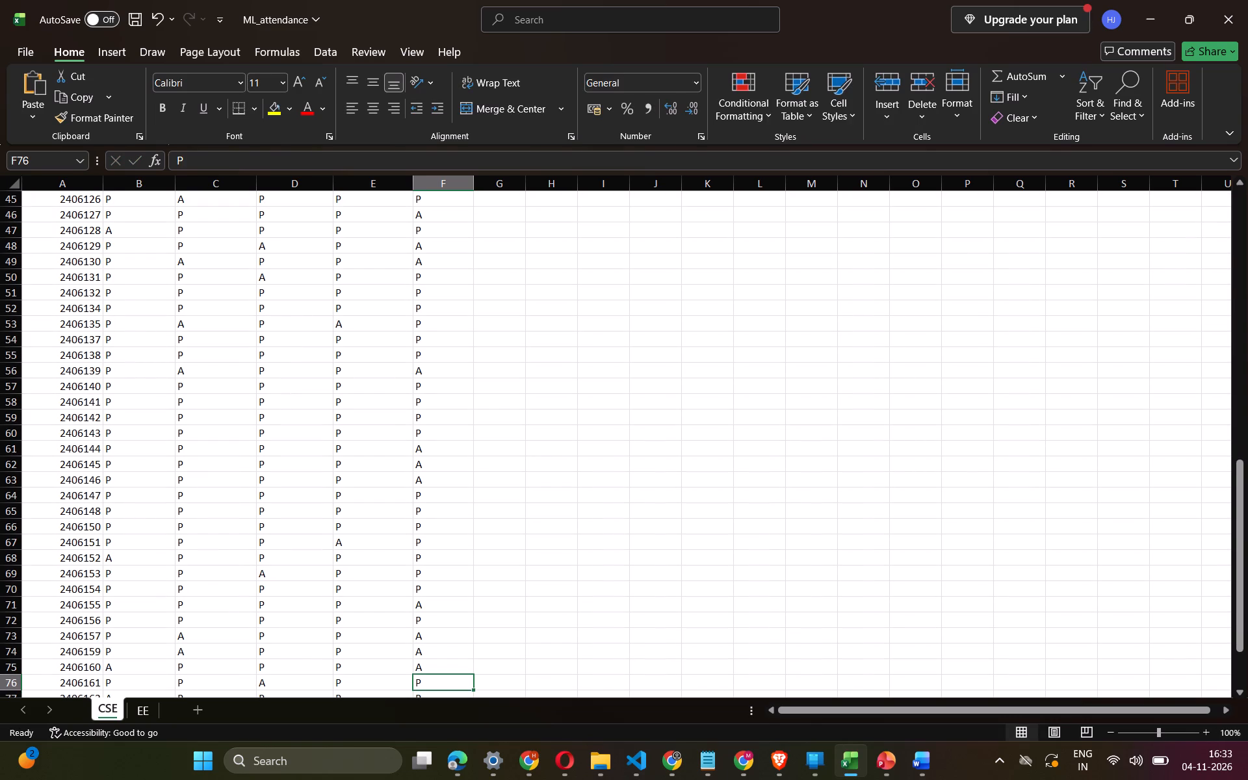
pyautogui.press('a')
pyautogui.press('Down')
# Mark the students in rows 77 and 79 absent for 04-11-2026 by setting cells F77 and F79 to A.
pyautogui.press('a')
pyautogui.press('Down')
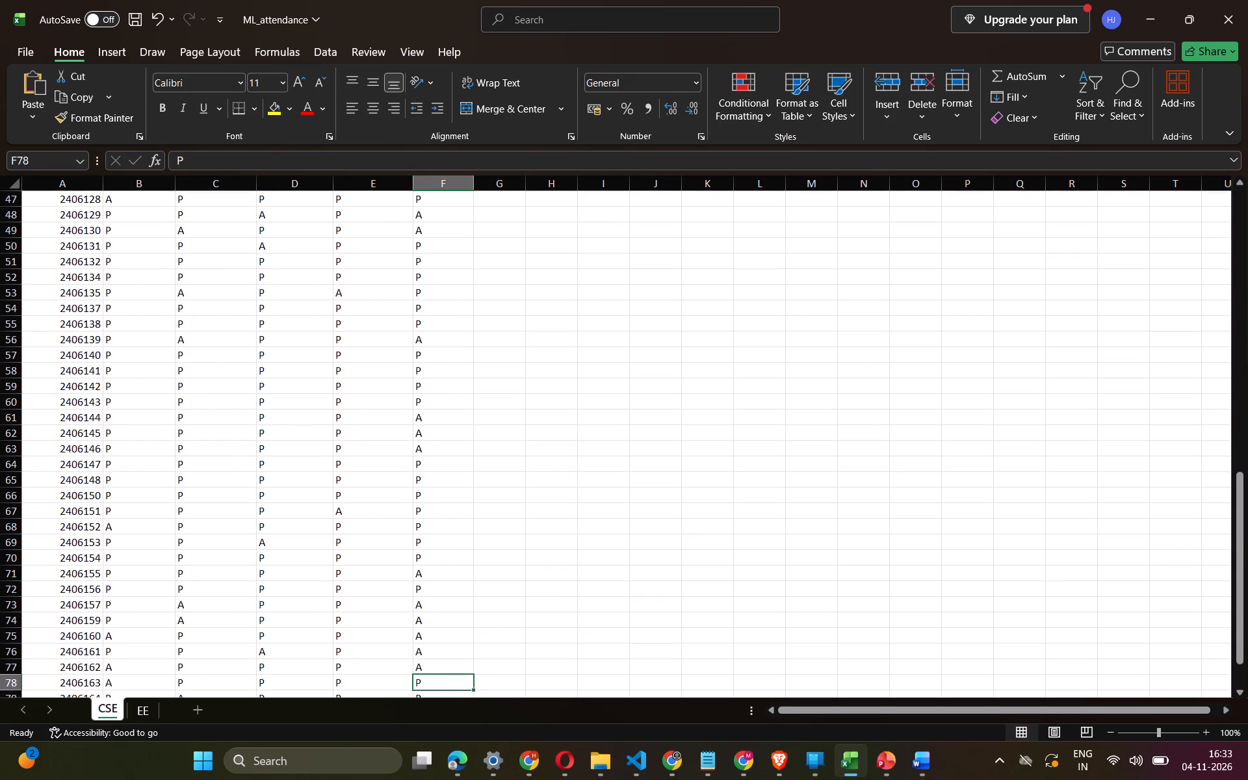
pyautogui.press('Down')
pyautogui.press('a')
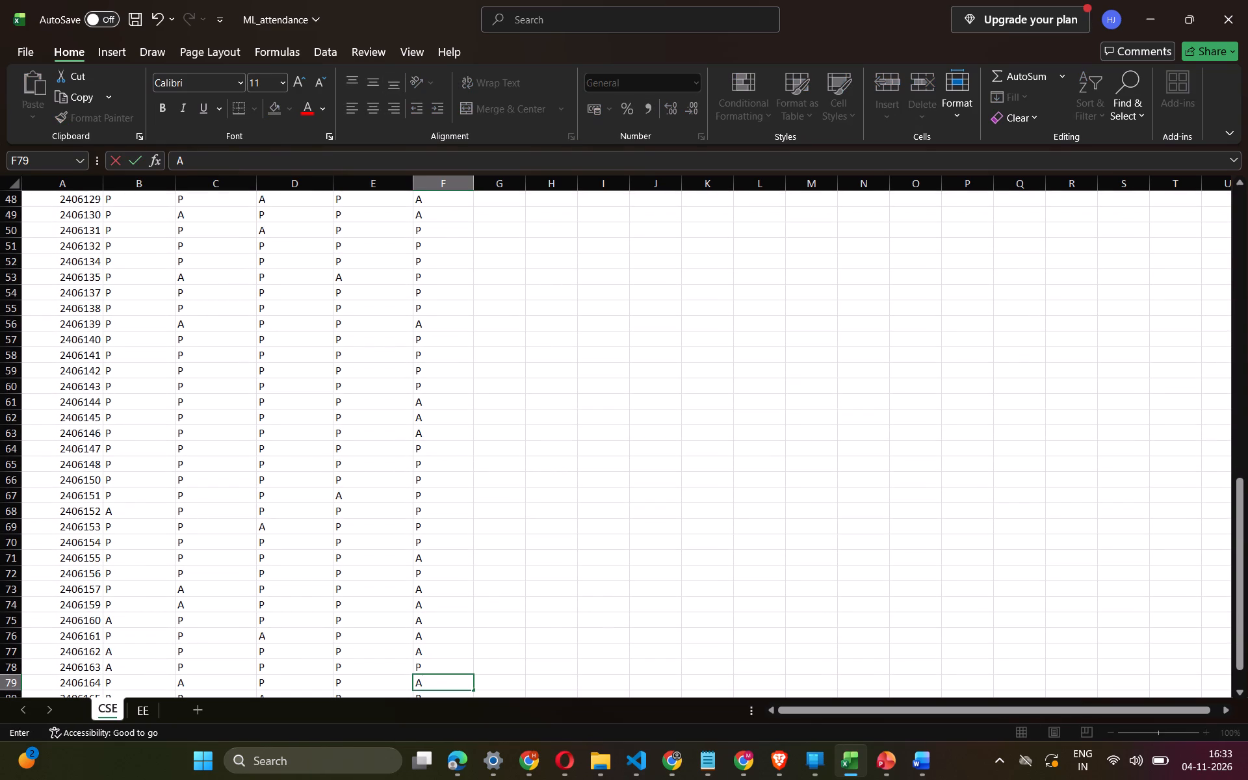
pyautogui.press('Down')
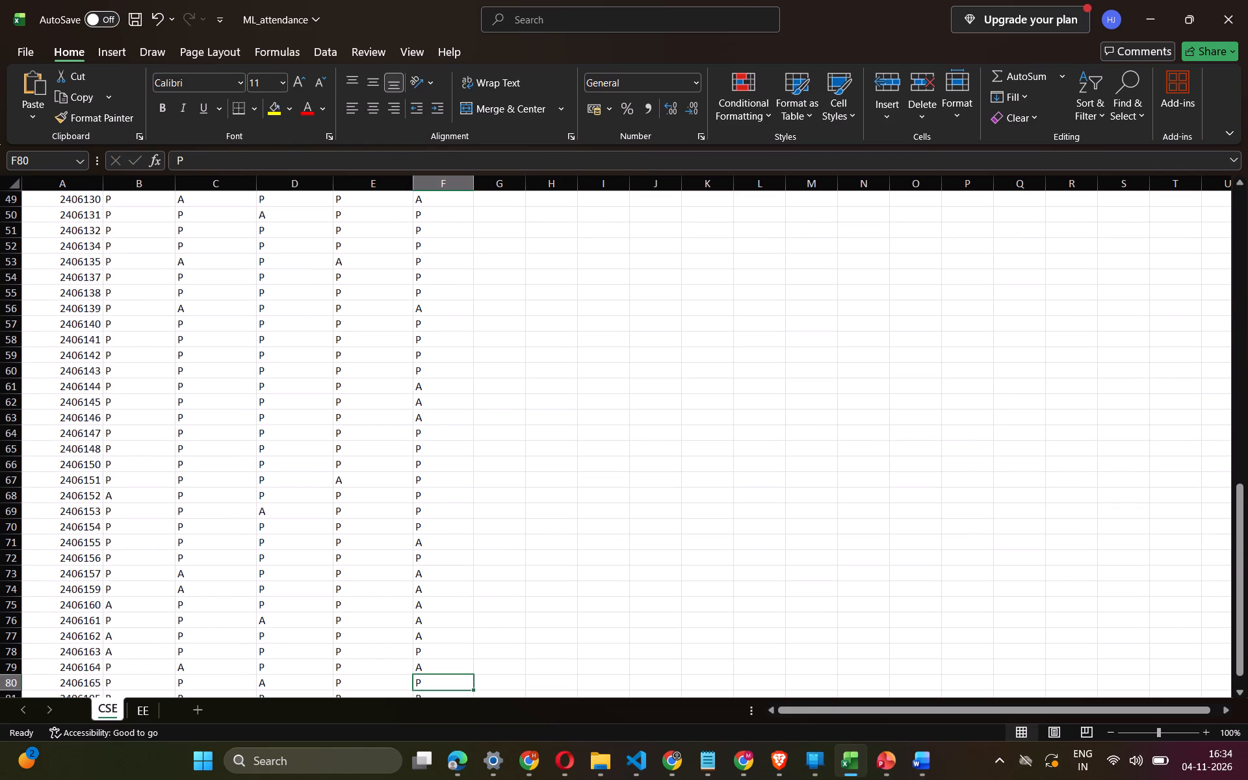
# Correct the 04-11-2026 attendance for the student in row 77 by setting cell F77 to P.
pyautogui.press('Up')
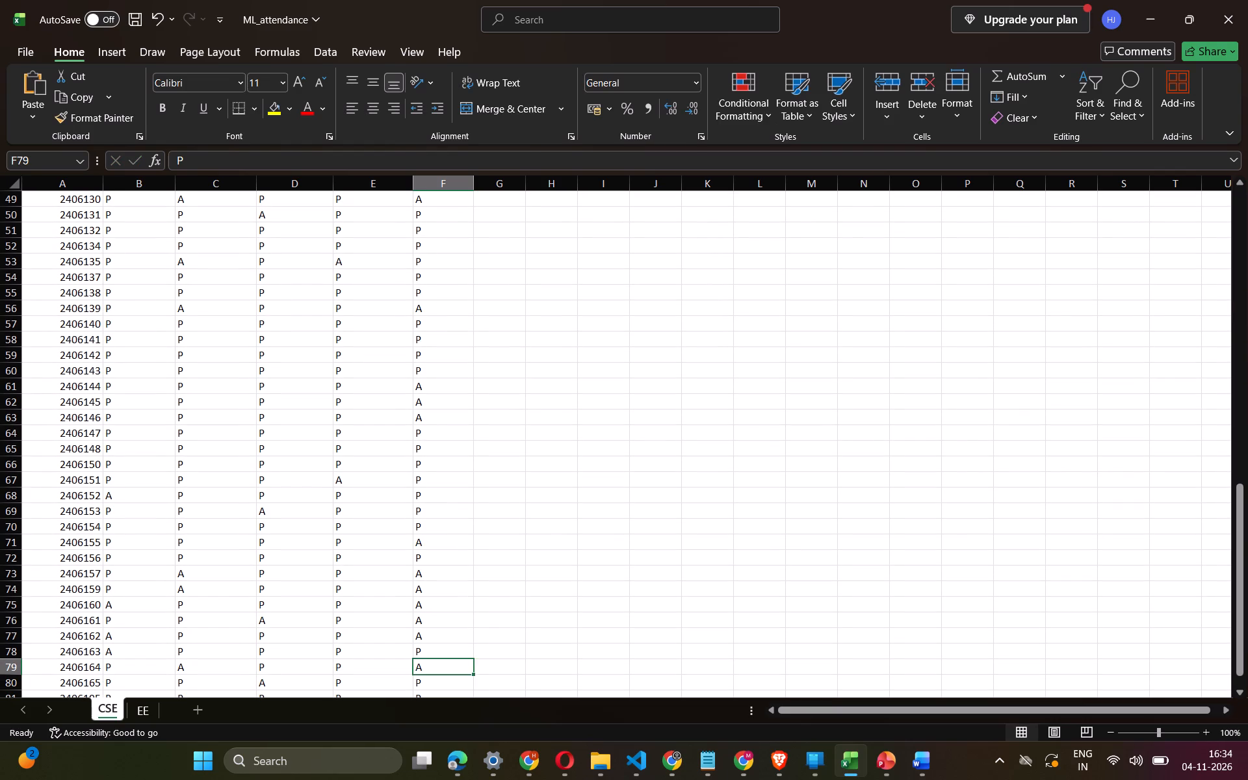
pyautogui.press('Up')
pyautogui.press('Up')
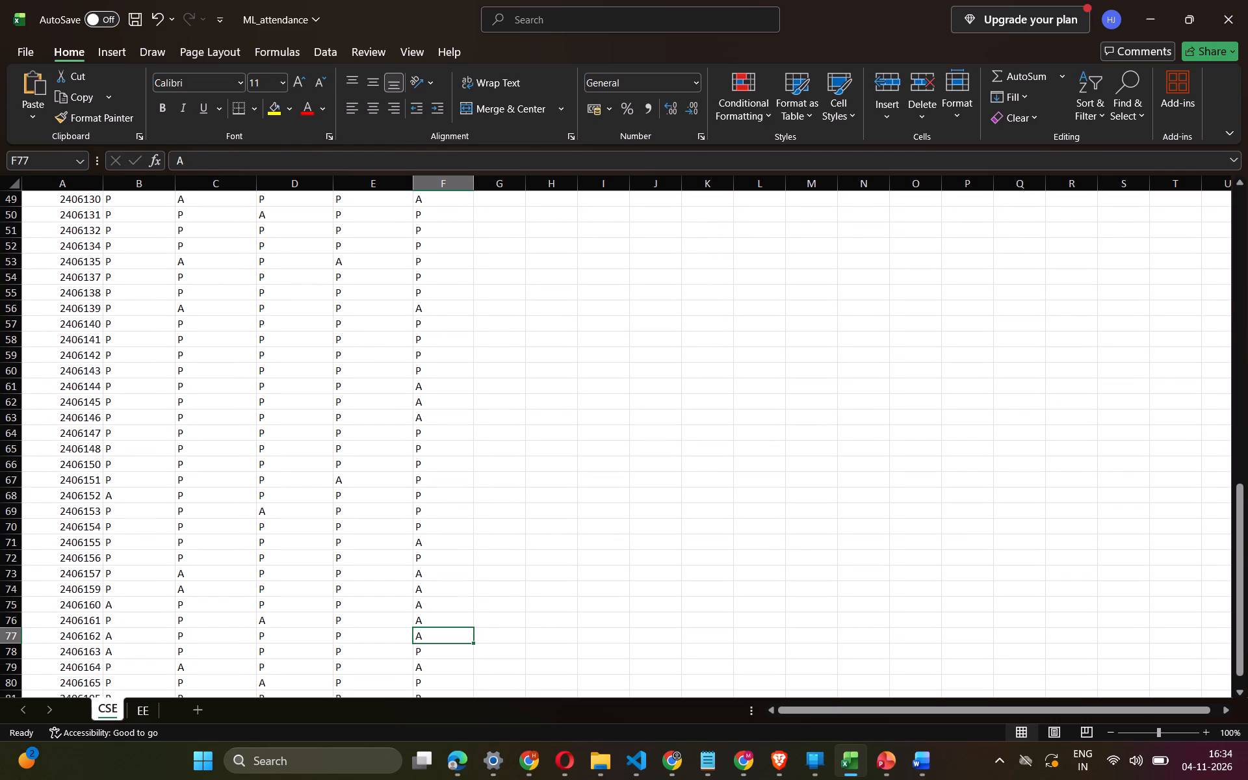
pyautogui.press('p')
# Record 04-11-2026 attendance for rows 80 and 81 by setting cell F80 to A and cell F81 to P.
pyautogui.press('Down')
pyautogui.press('Down')
pyautogui.press('Down')
pyautogui.press('Down')
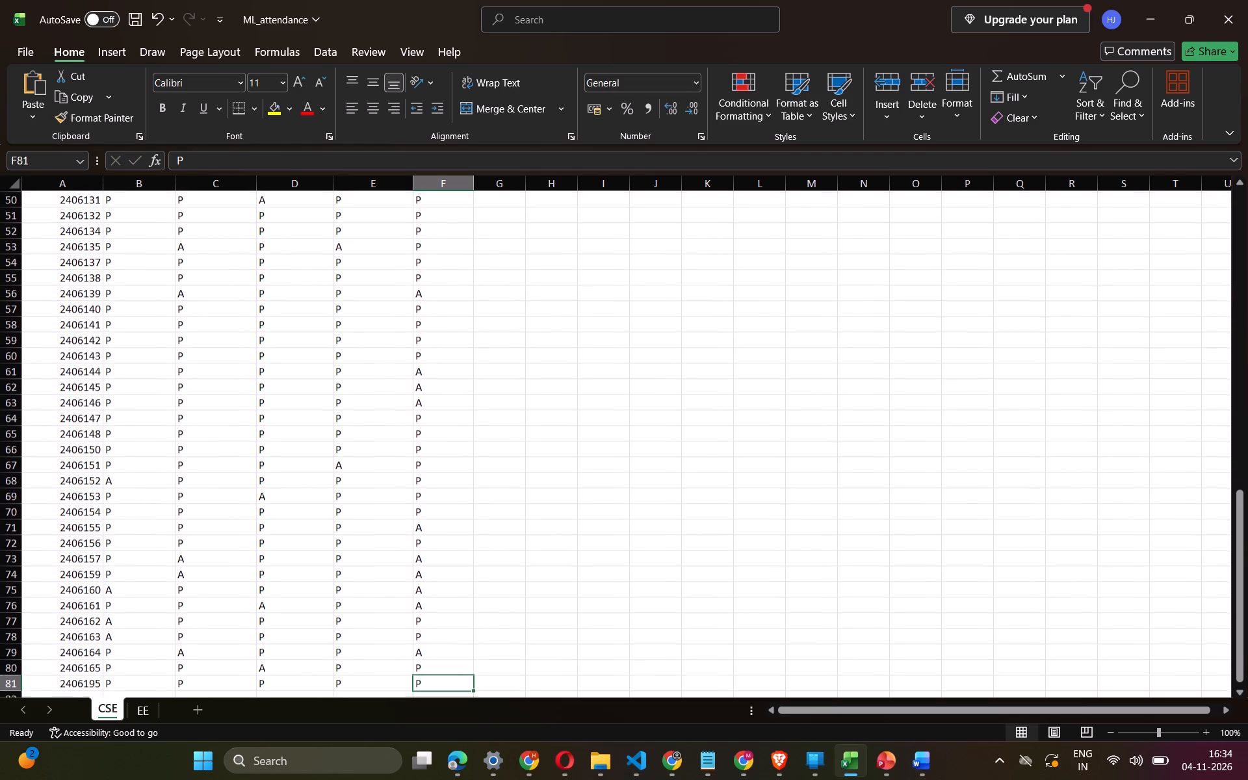
pyautogui.press('Up')
pyautogui.press('a')
pyautogui.press('Down')
pyautogui.press('a')
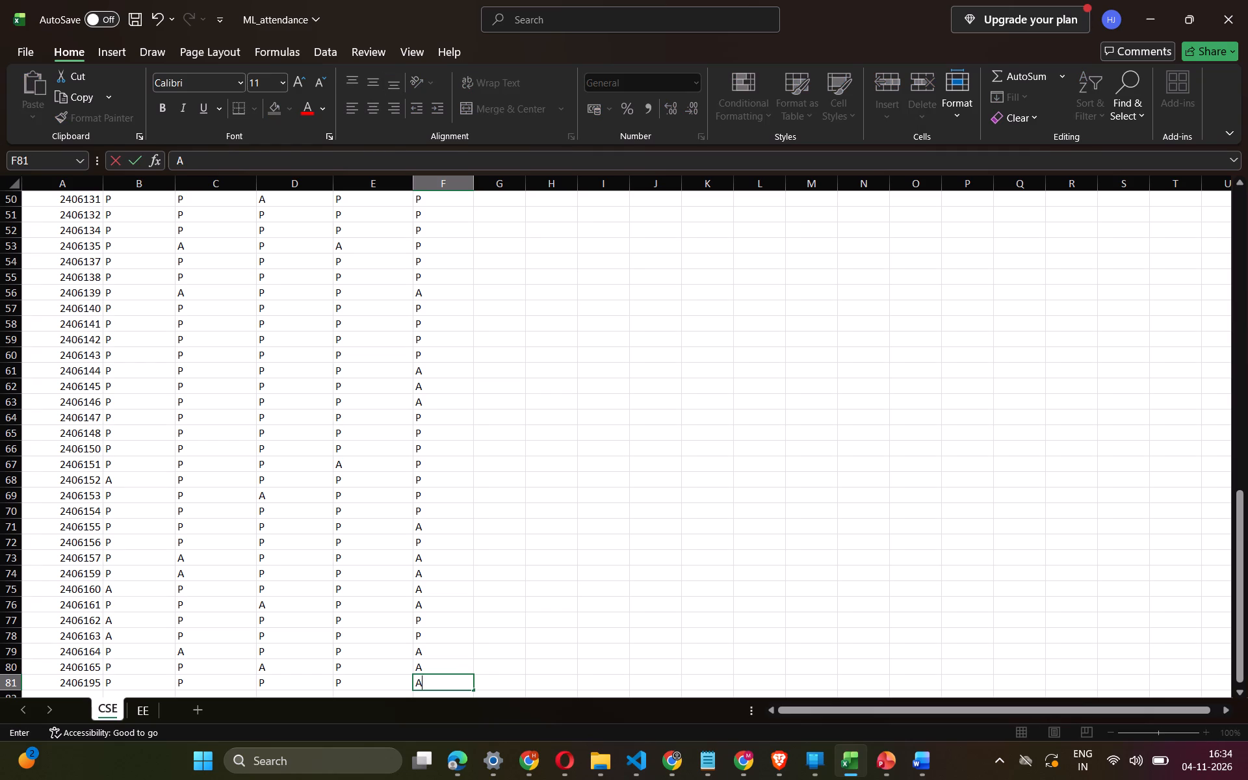
pyautogui.press('BackSpace')
pyautogui.press('p')
pyautogui.scroll(2, 492, 453)
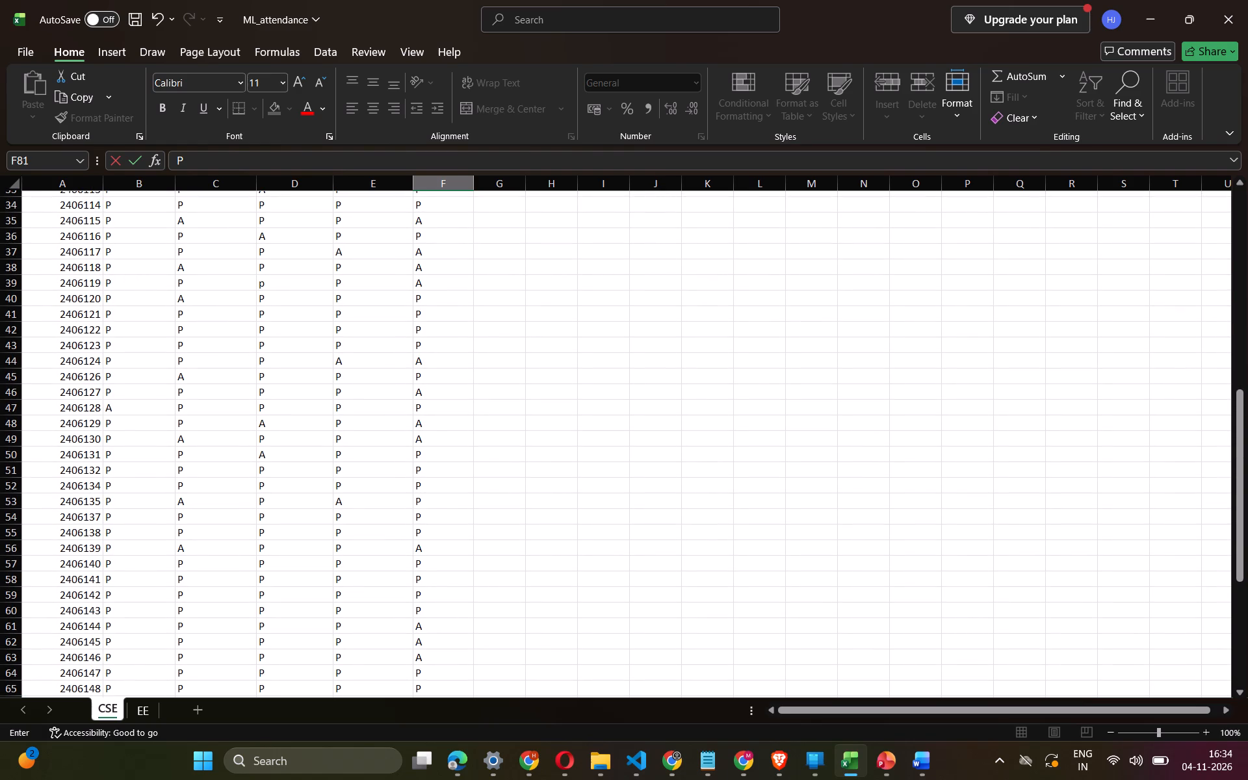
pyautogui.scroll(-4, 492, 453)
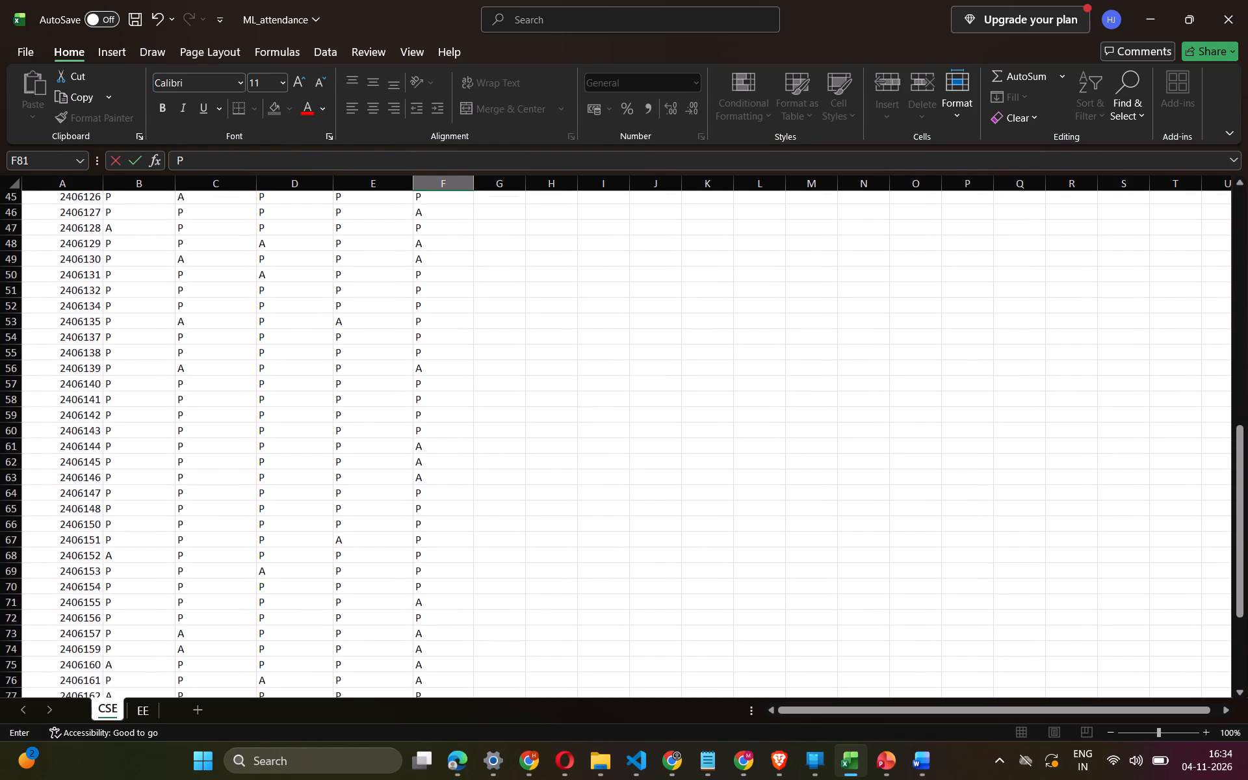
pyautogui.scroll(-2, 439, 624)
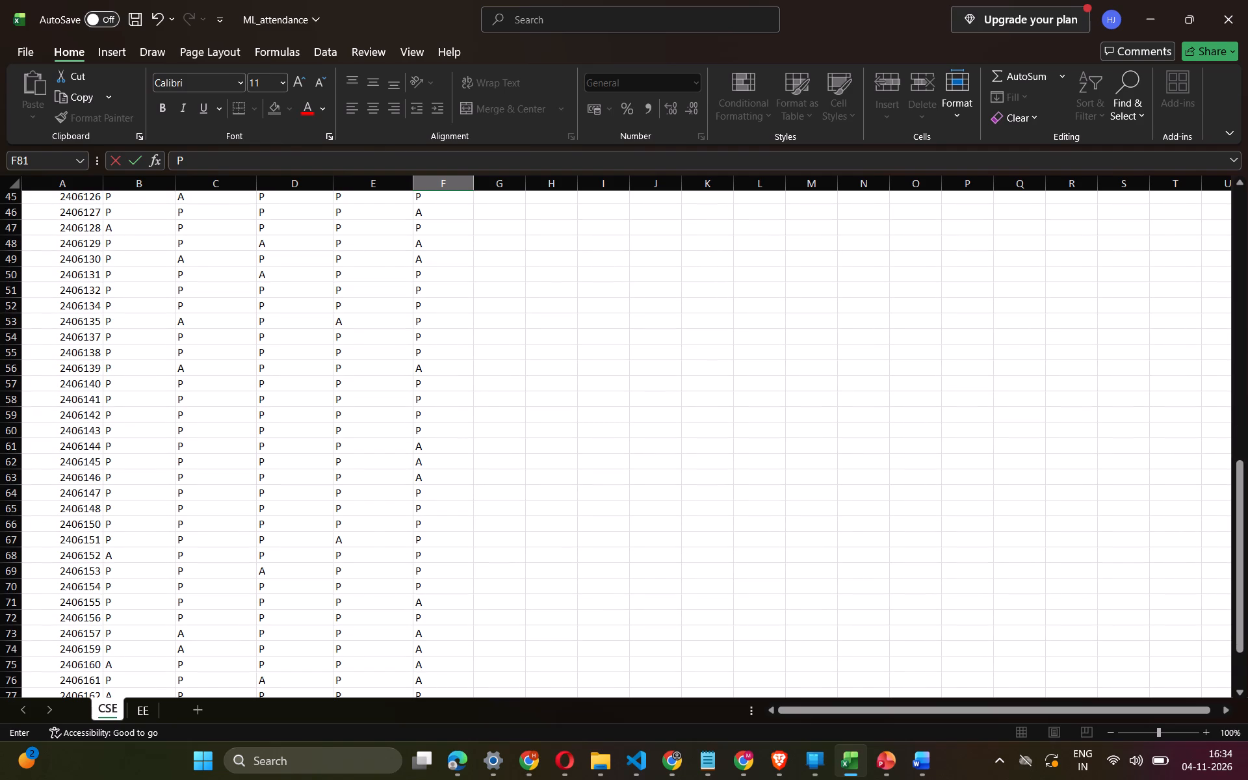
pyautogui.scroll(-2, 439, 624)
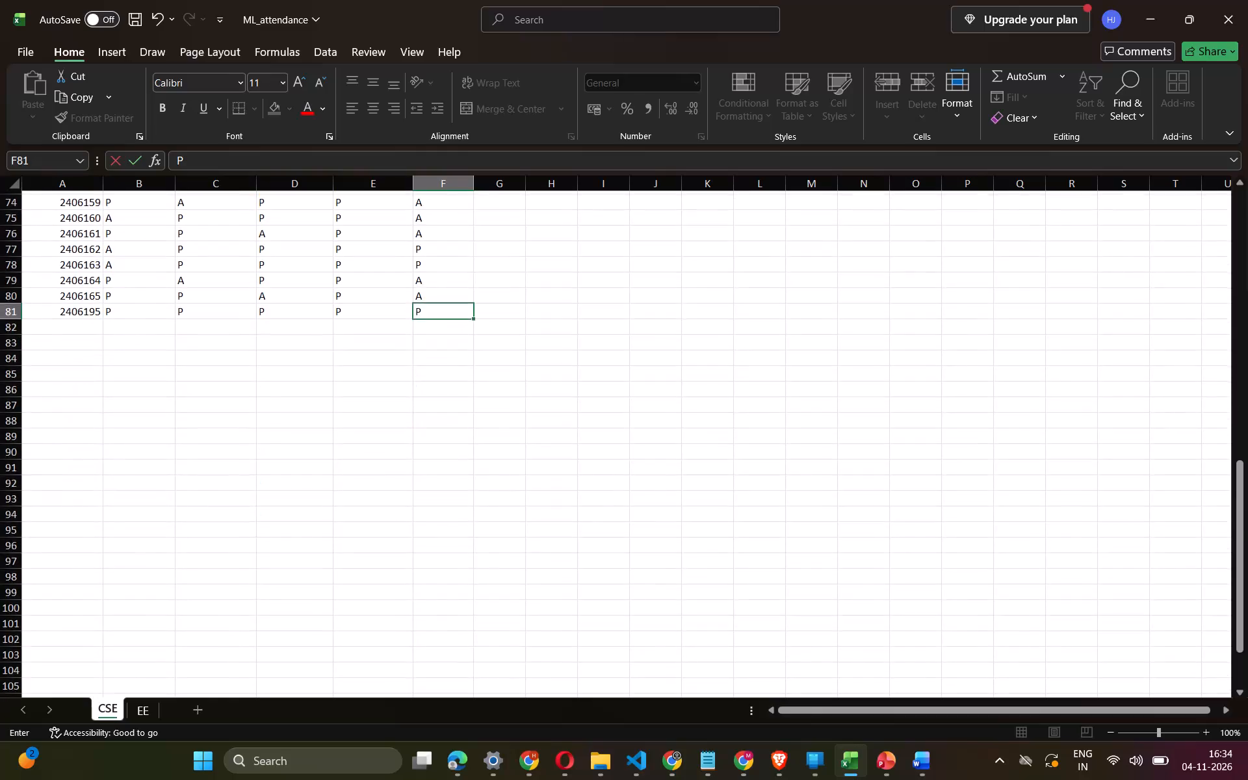
pyautogui.scroll(2, 439, 624)
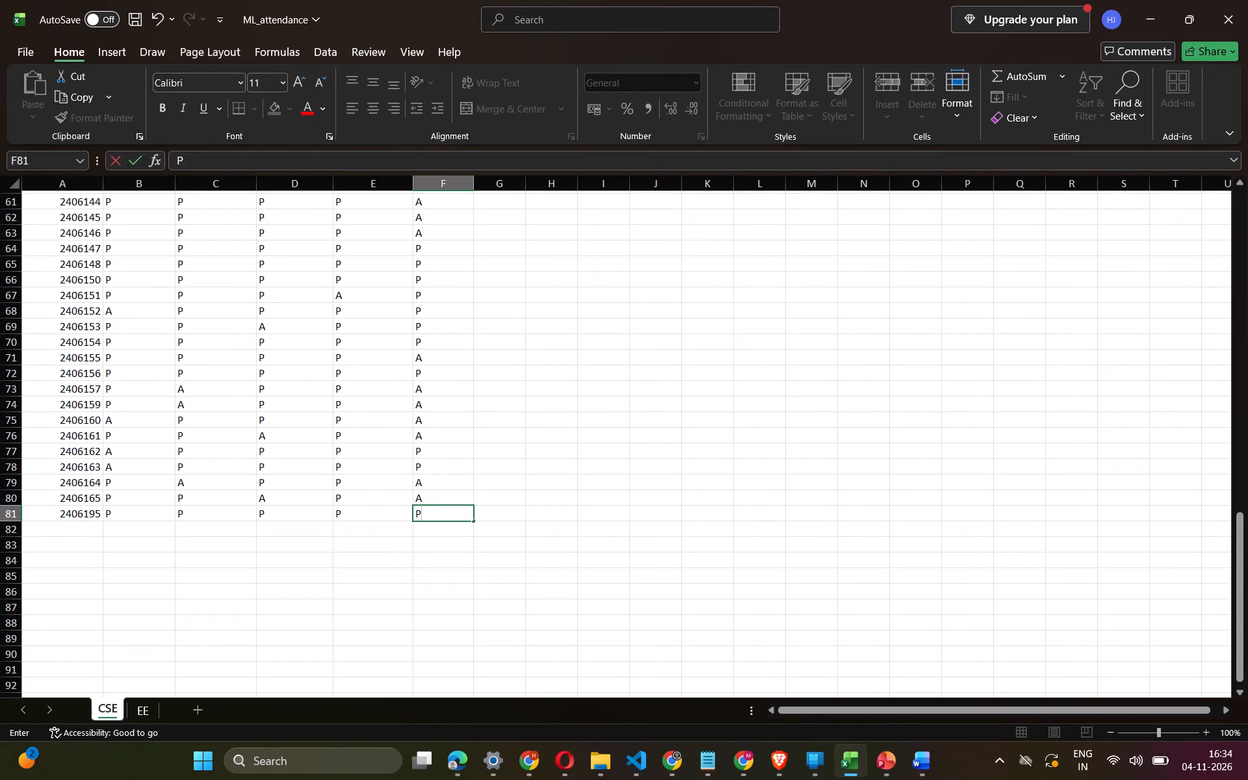
pyautogui.click(446, 483)
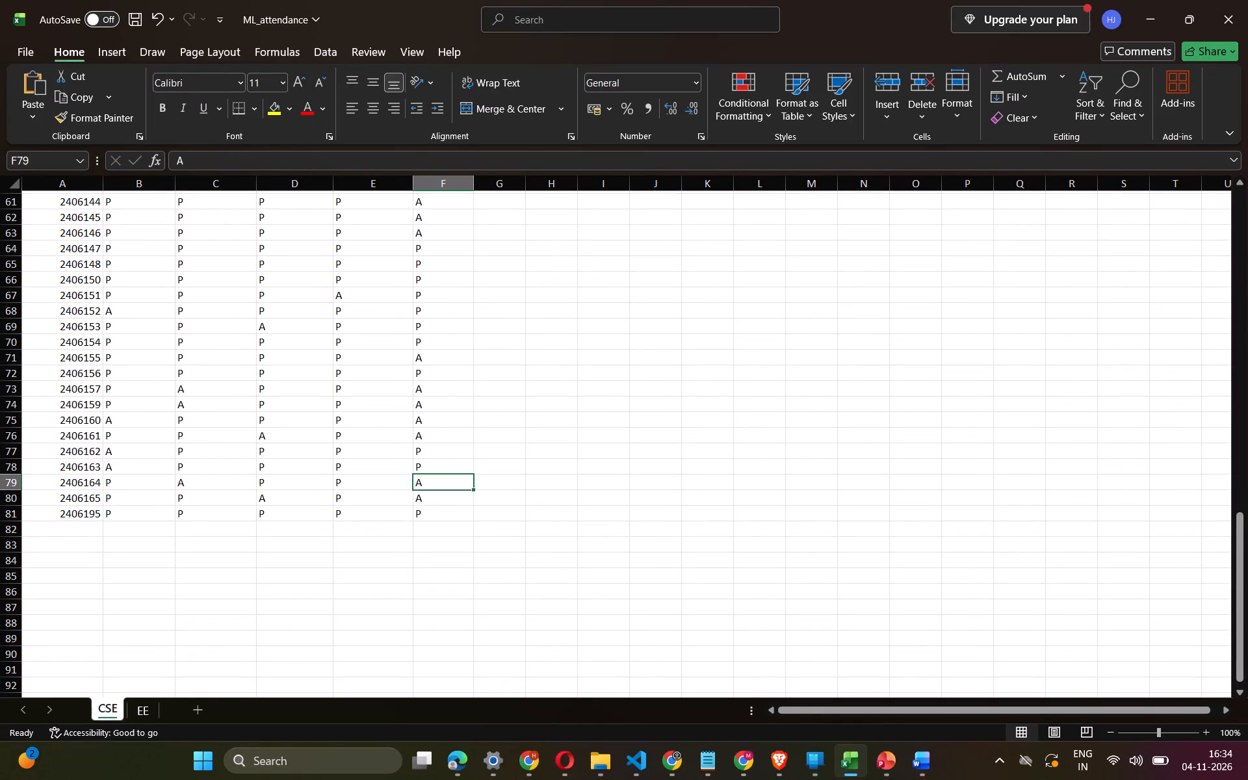
pyautogui.press('p')
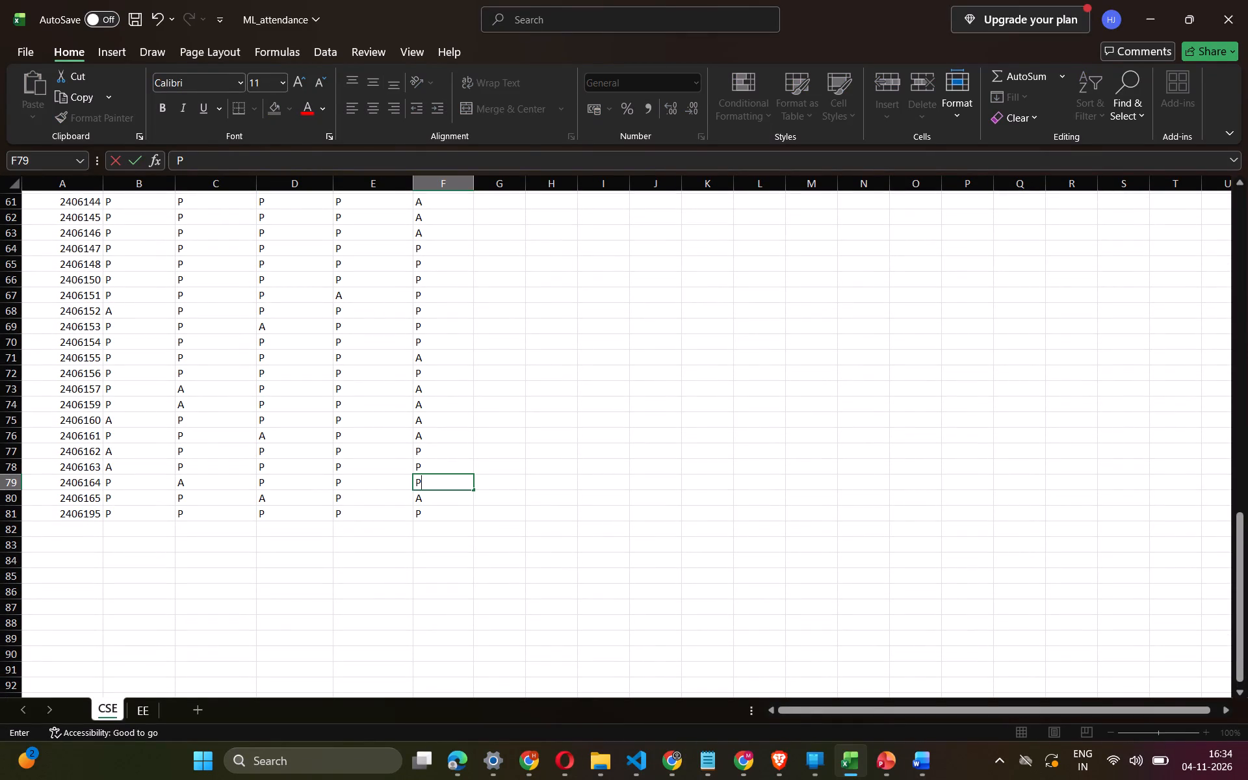
# Review the P/A attendance entries on the CSE sheet from the first roll number to the last.
pyautogui.scroll(8, 446, 483)
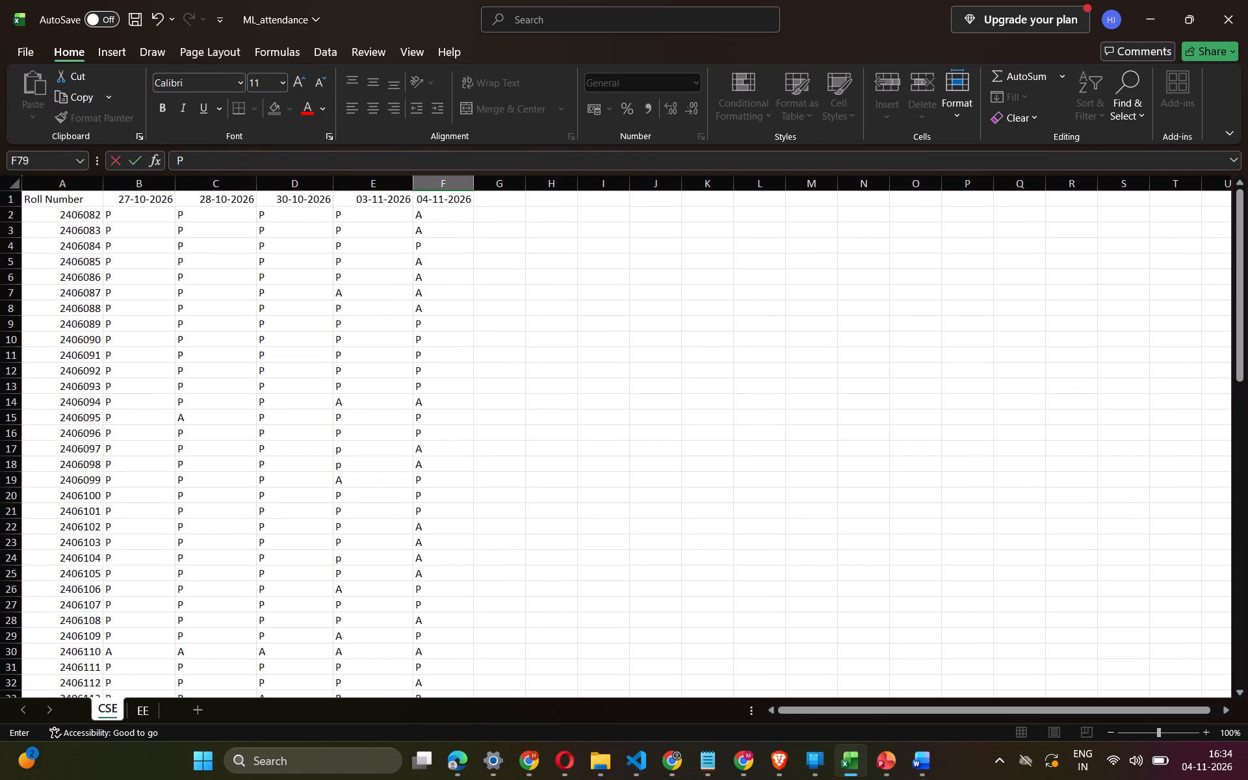
pyautogui.scroll(4, 362, 225)
pyautogui.scroll(-1, 488, 393)
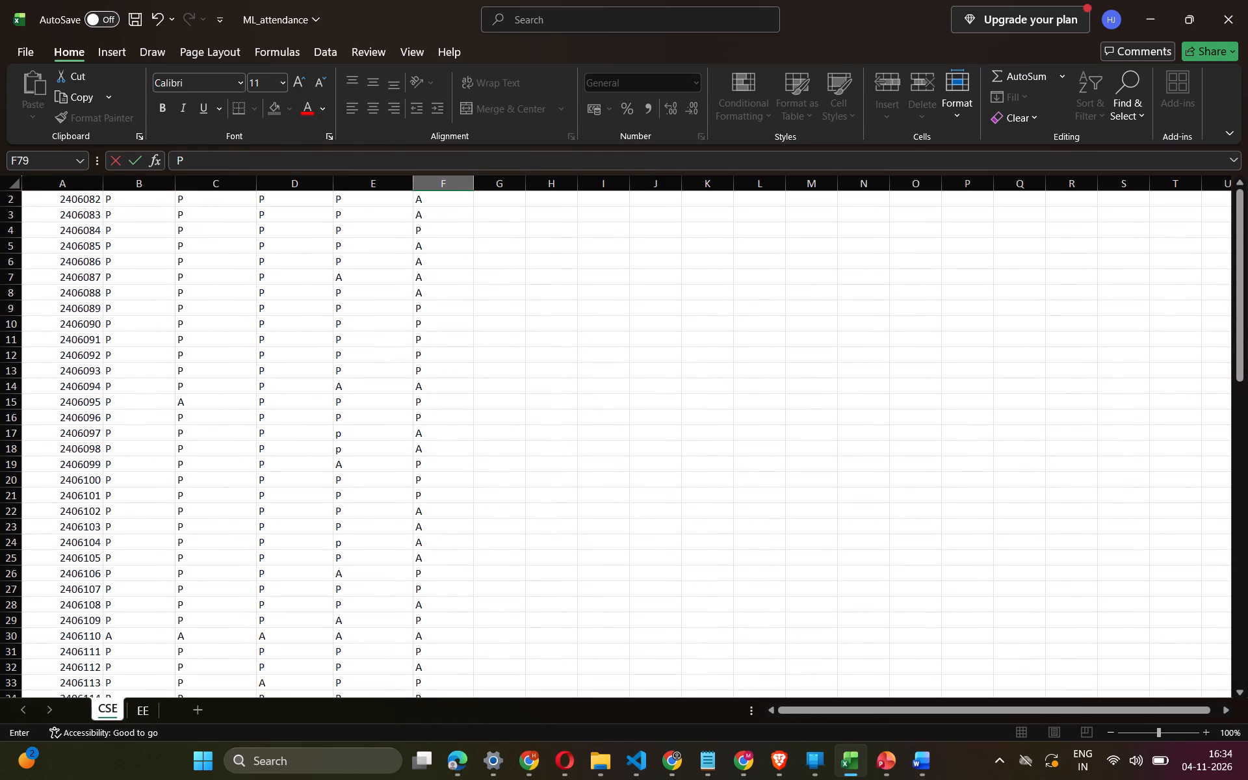
pyautogui.scroll(-1, 488, 393)
pyautogui.scroll(2, 479, 496)
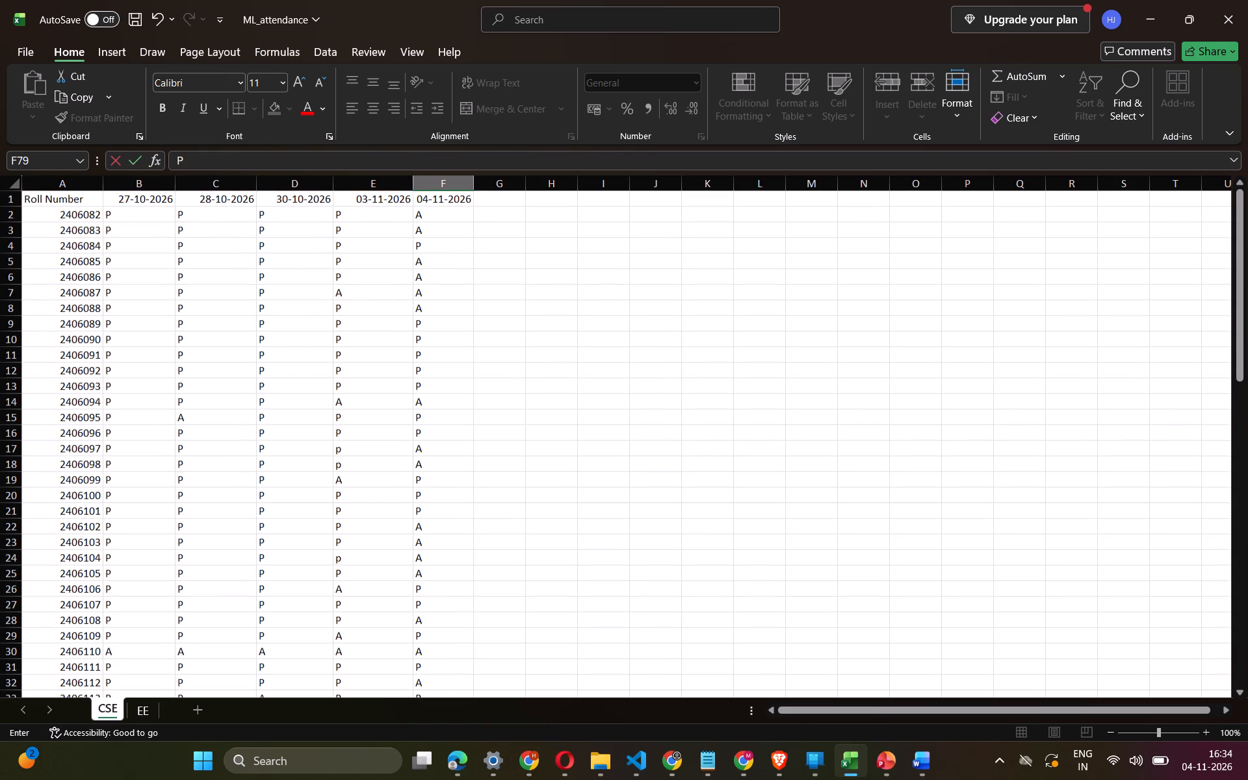
pyautogui.scroll(-3, 479, 496)
pyautogui.scroll(5, 479, 496)
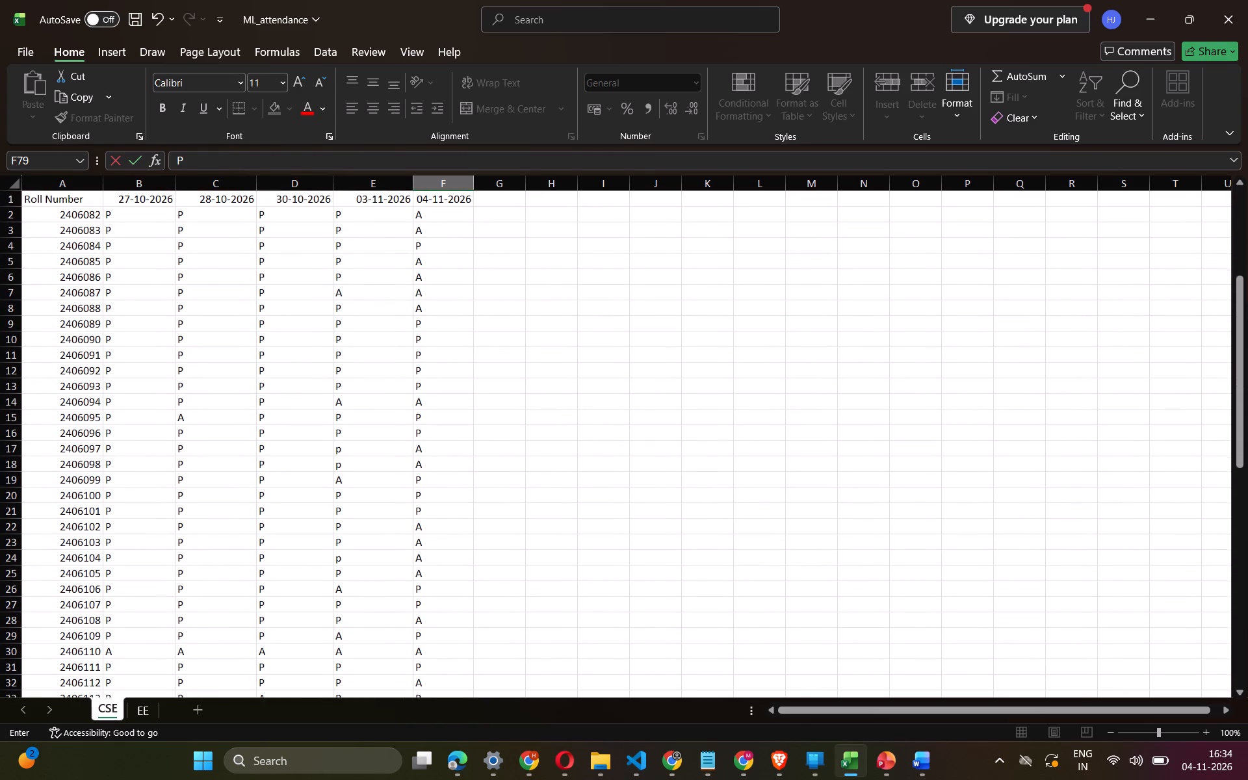
pyautogui.scroll(-5, 479, 496)
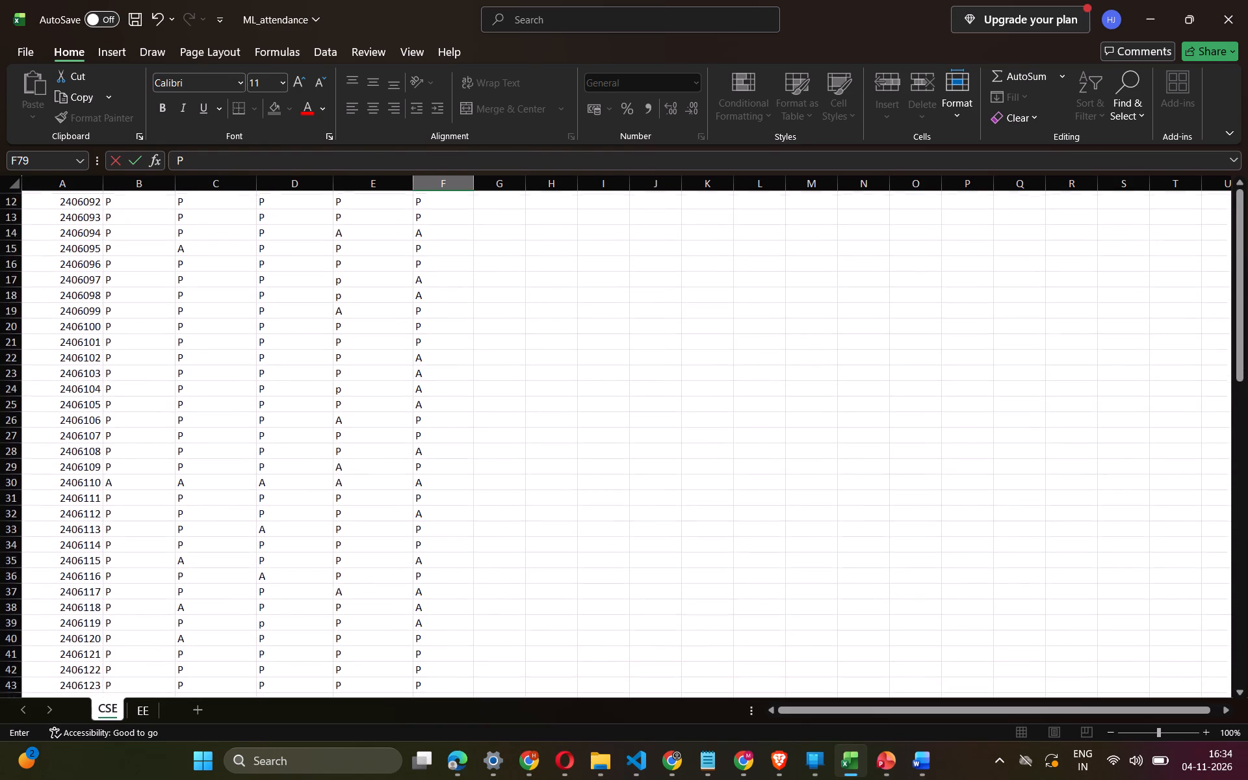
pyautogui.scroll(-7, 479, 496)
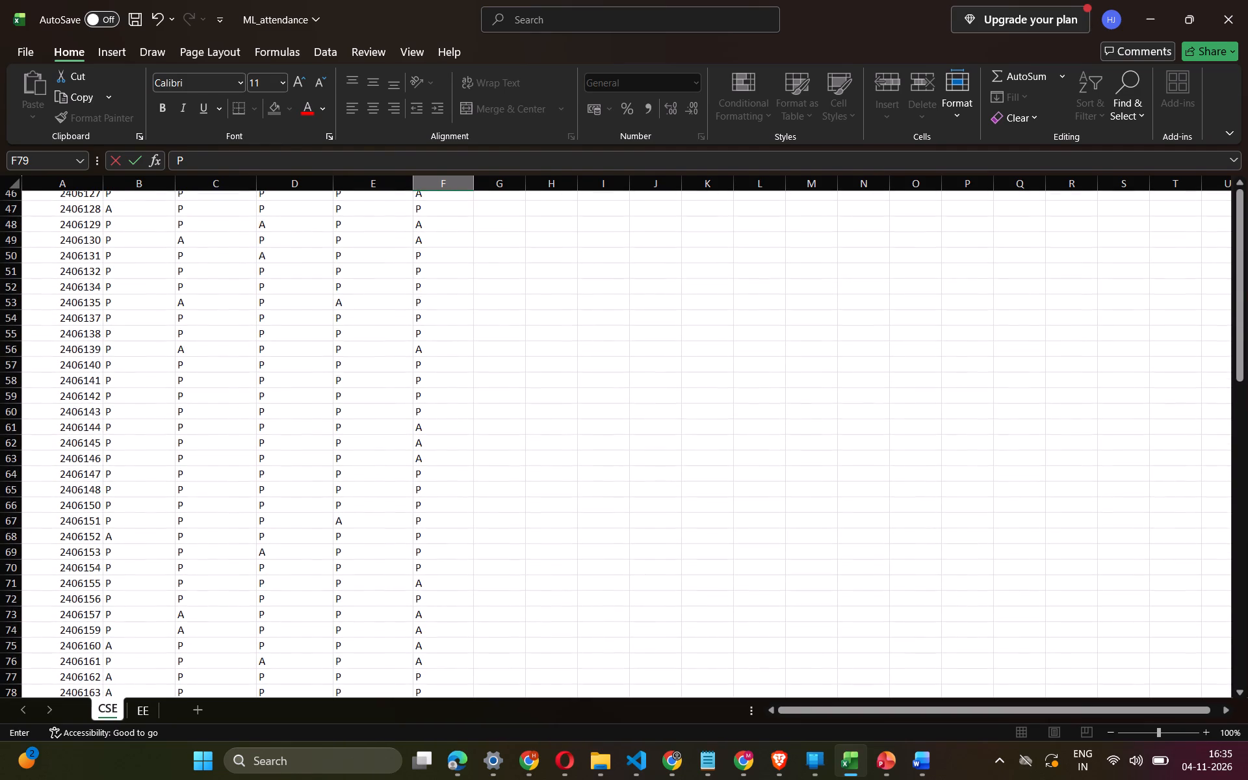
pyautogui.scroll(-3, 479, 496)
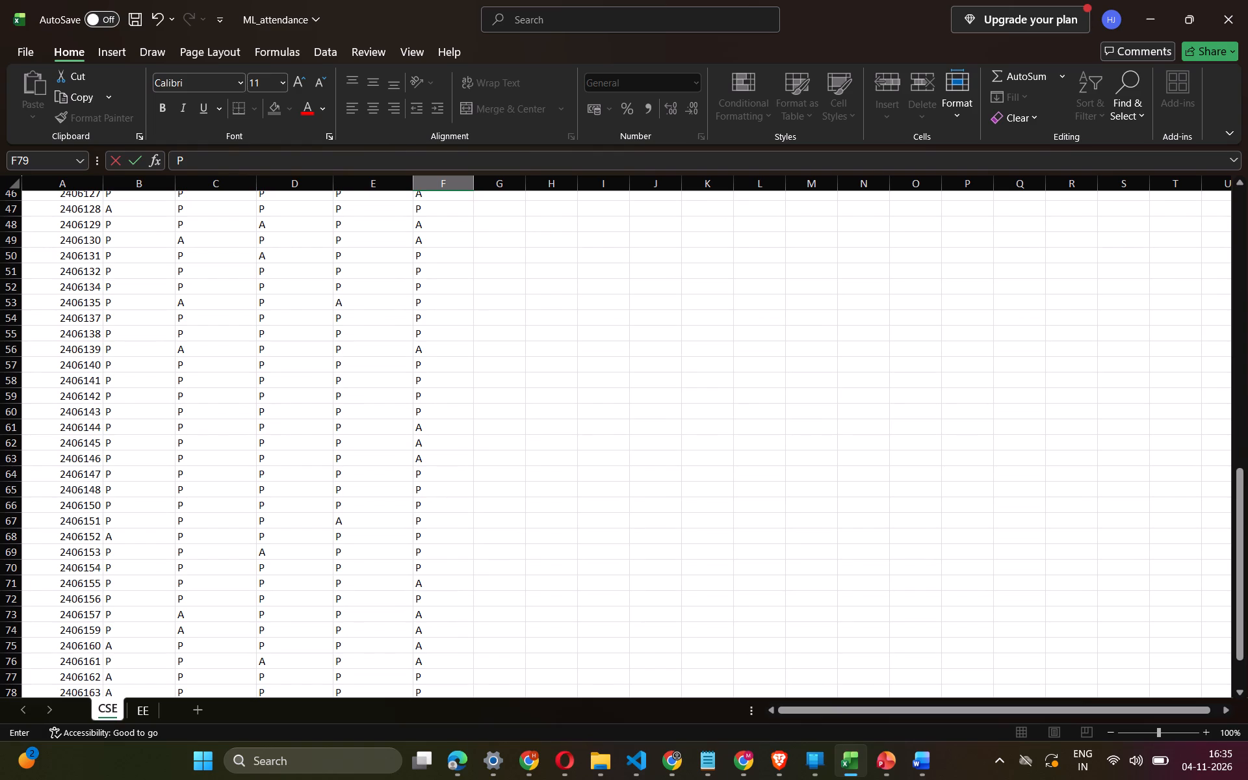
pyautogui.scroll(-2, 304, 480)
pyautogui.scroll(6, 304, 480)
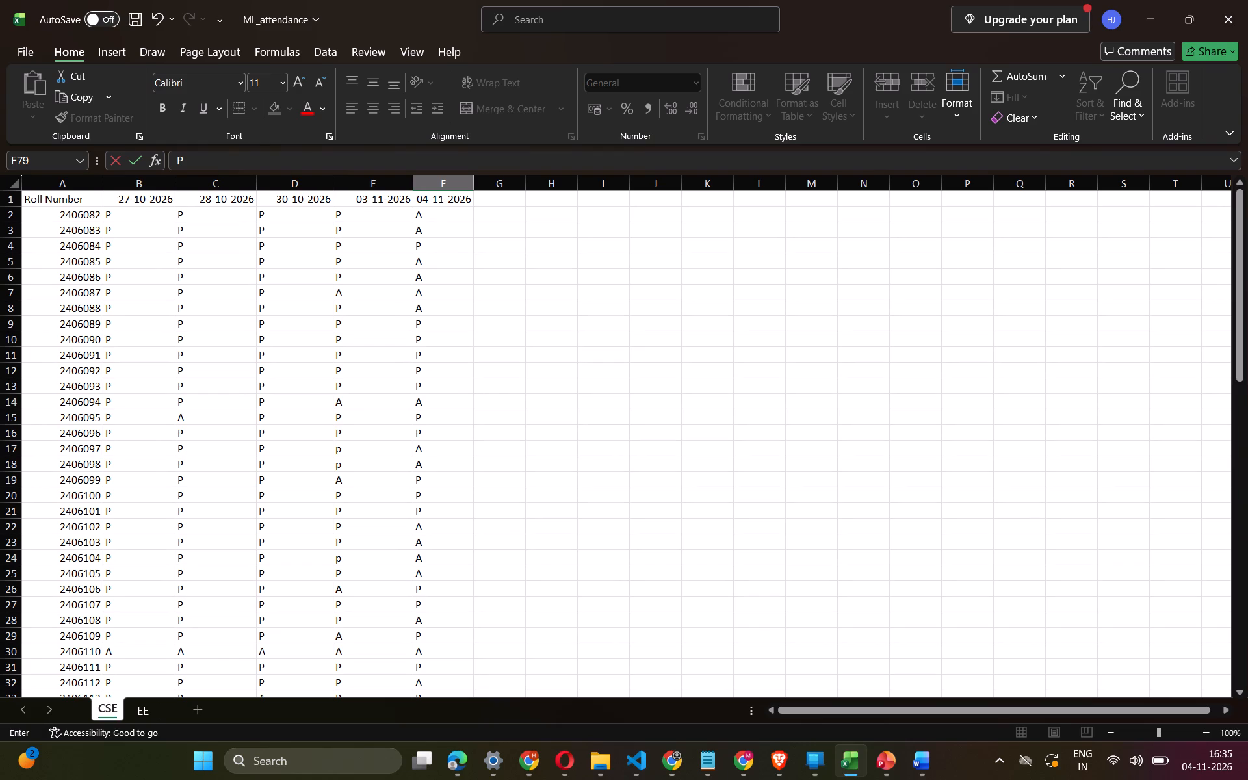
pyautogui.scroll(-1, 304, 480)
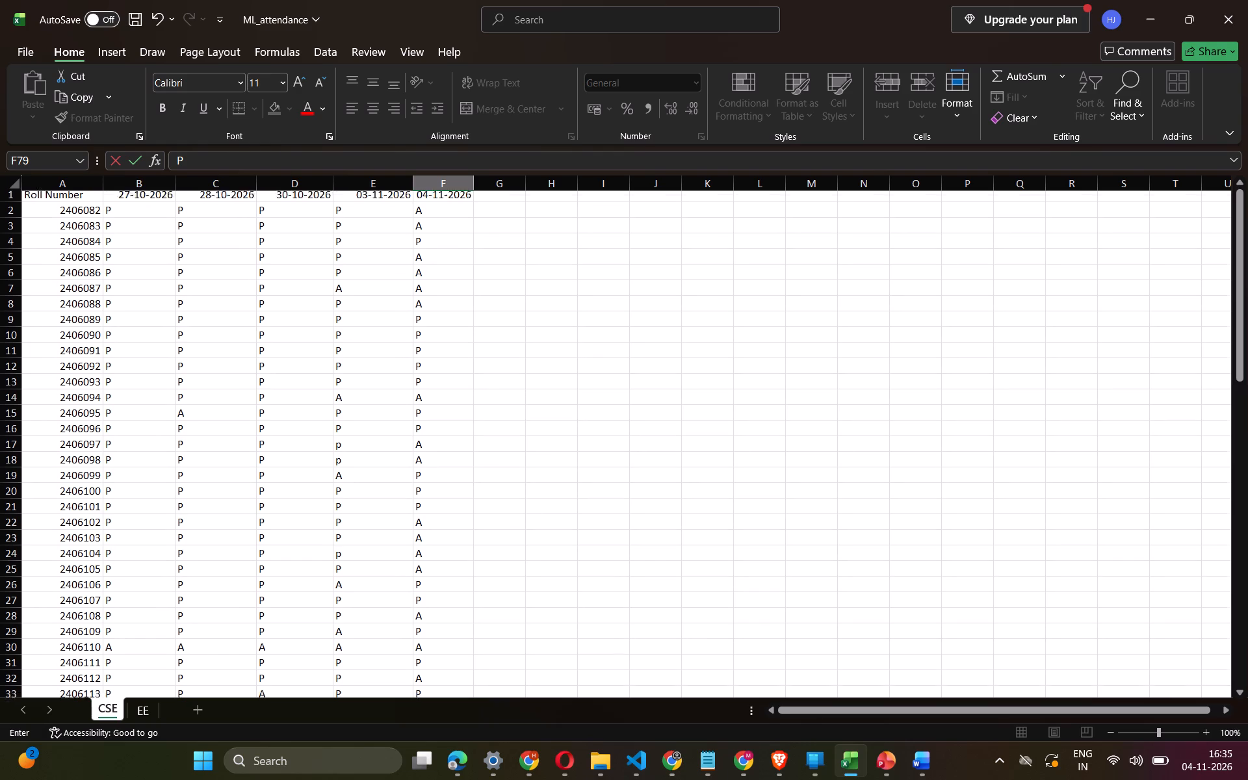
pyautogui.scroll(-6, 304, 480)
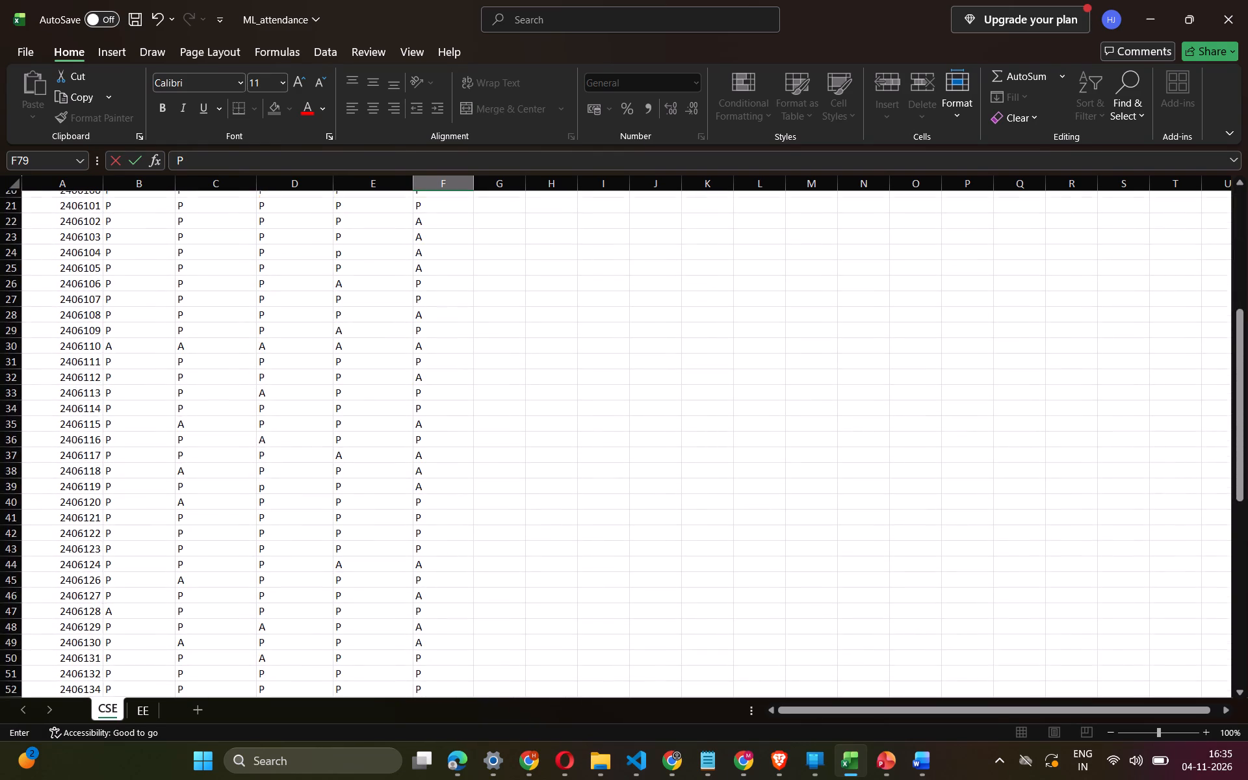
pyautogui.scroll(-4, 304, 480)
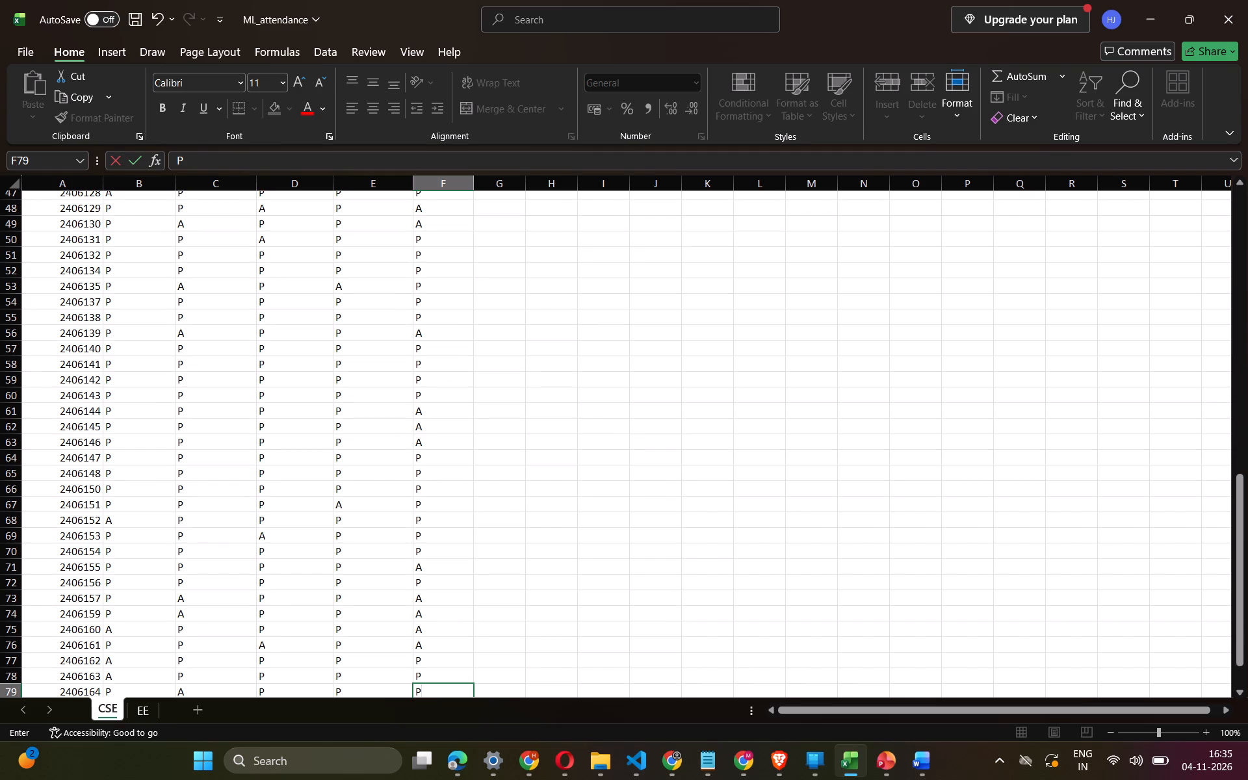
pyautogui.scroll(-5, 304, 480)
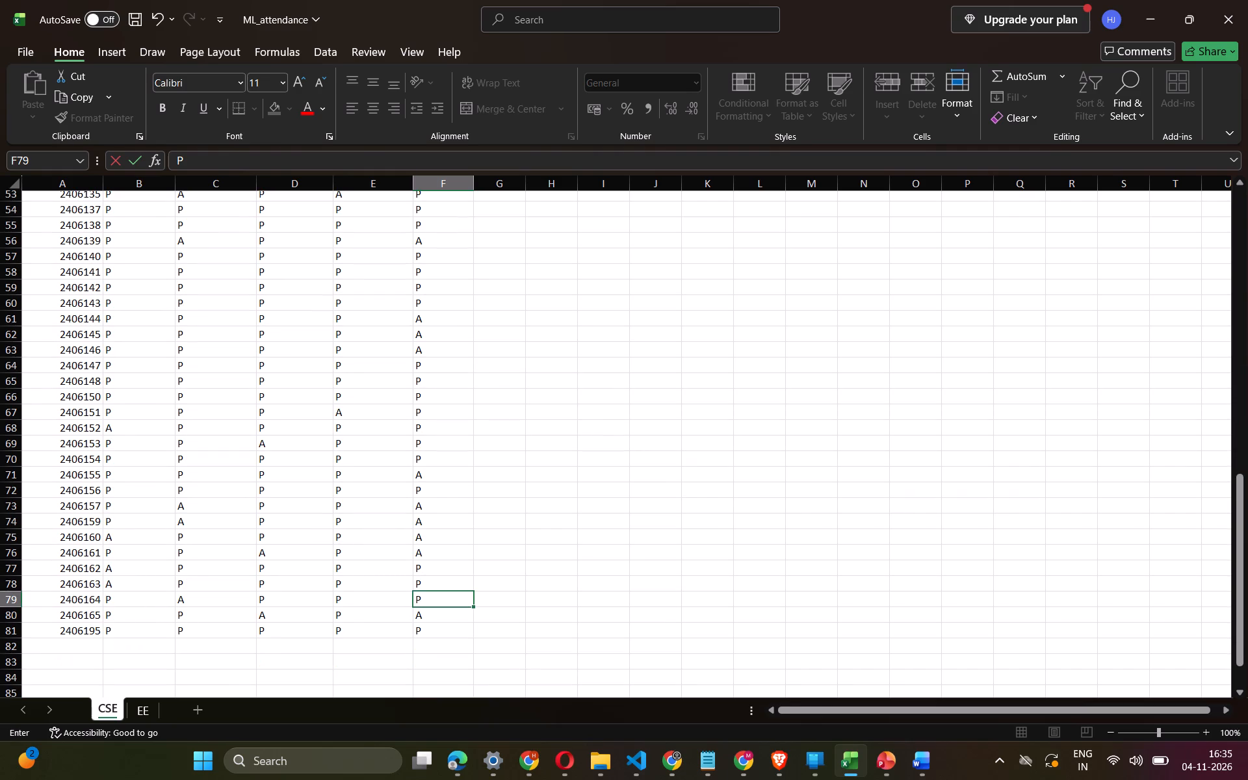
pyautogui.scroll(3, 304, 480)
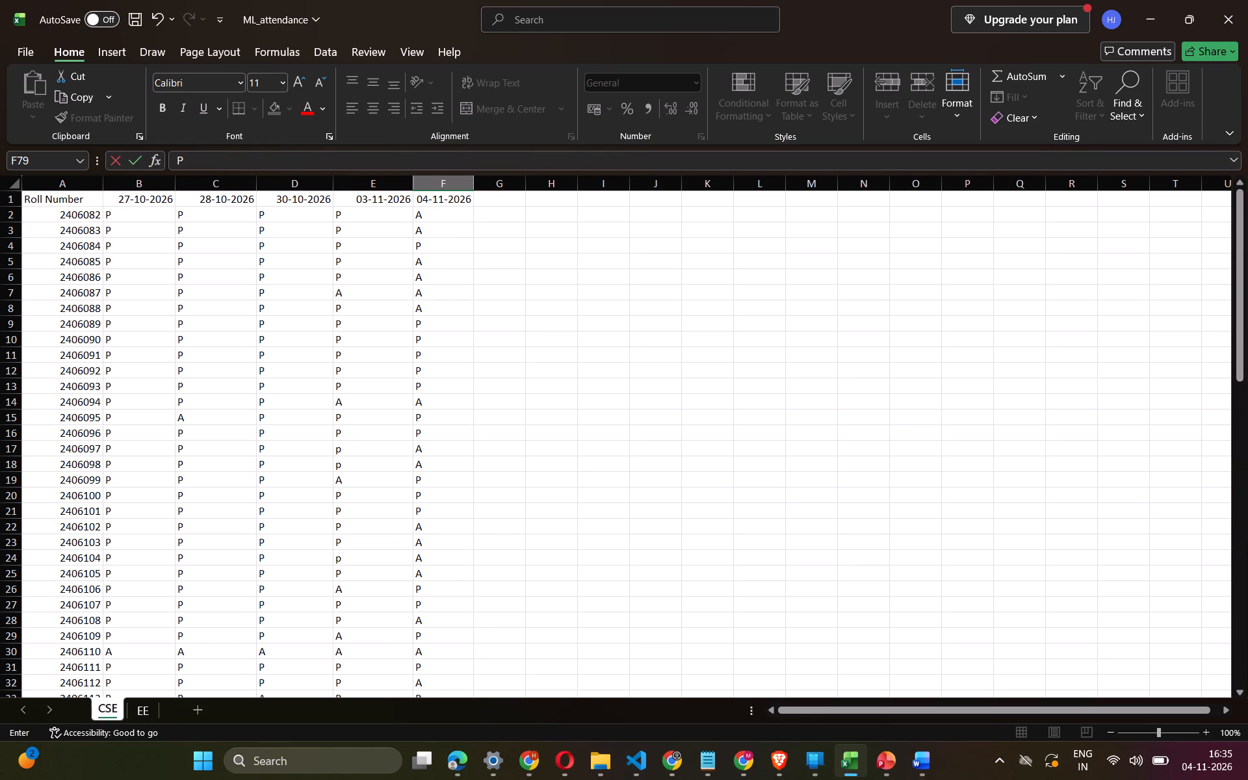
pyautogui.scroll(-5, 304, 480)
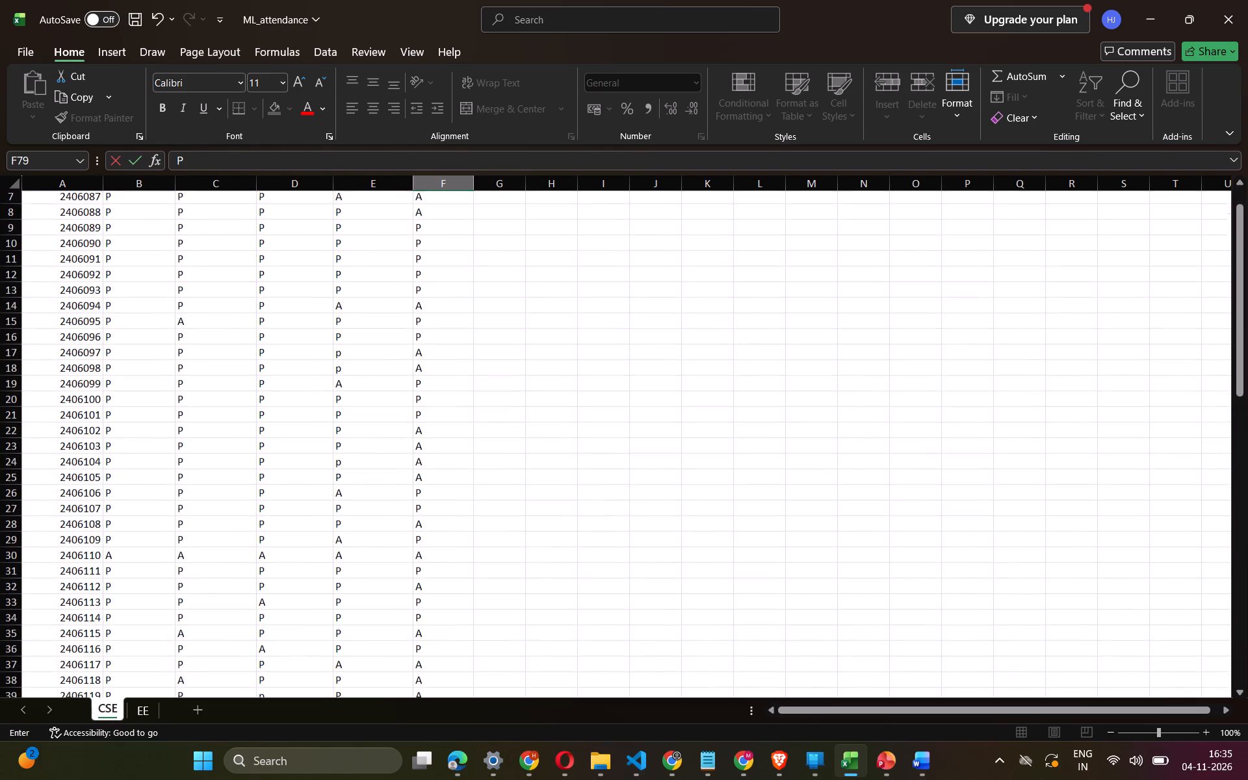
pyautogui.scroll(-3, 304, 480)
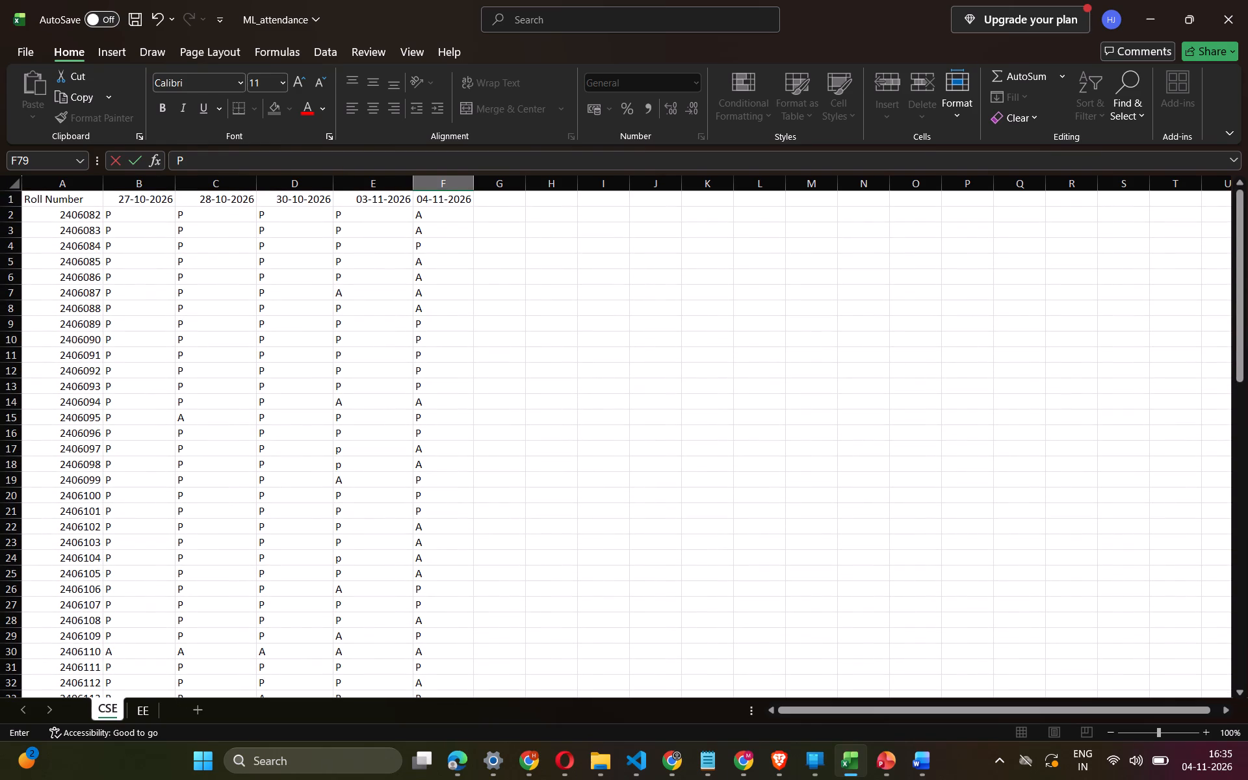
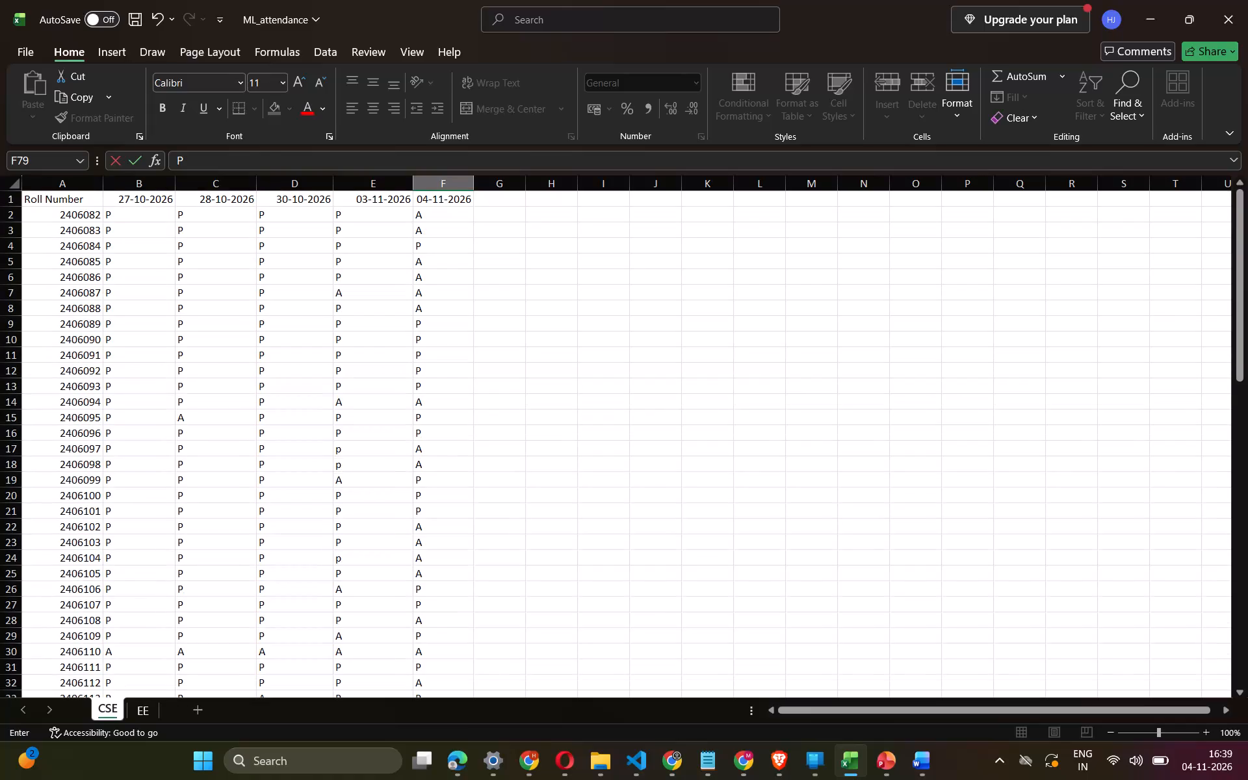
pyautogui.hscroll(1, 304, 480)
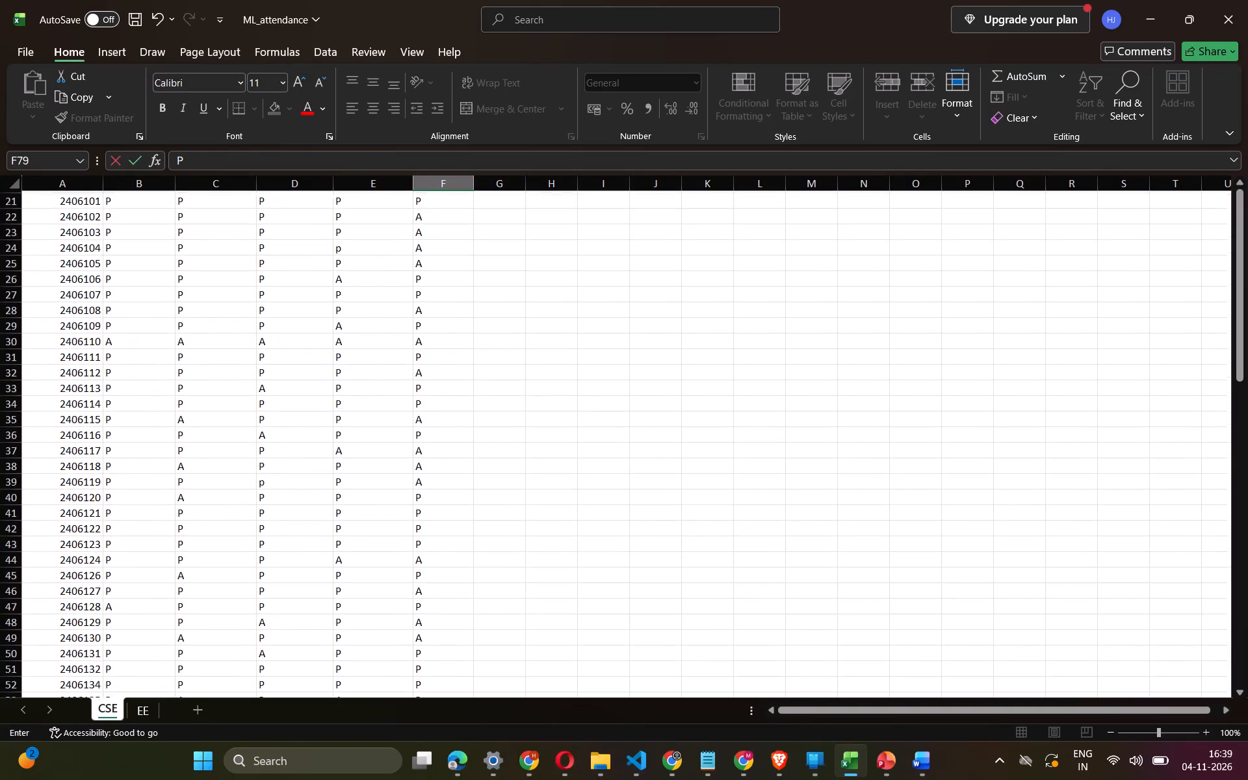
pyautogui.hscroll(1, 304, 480)
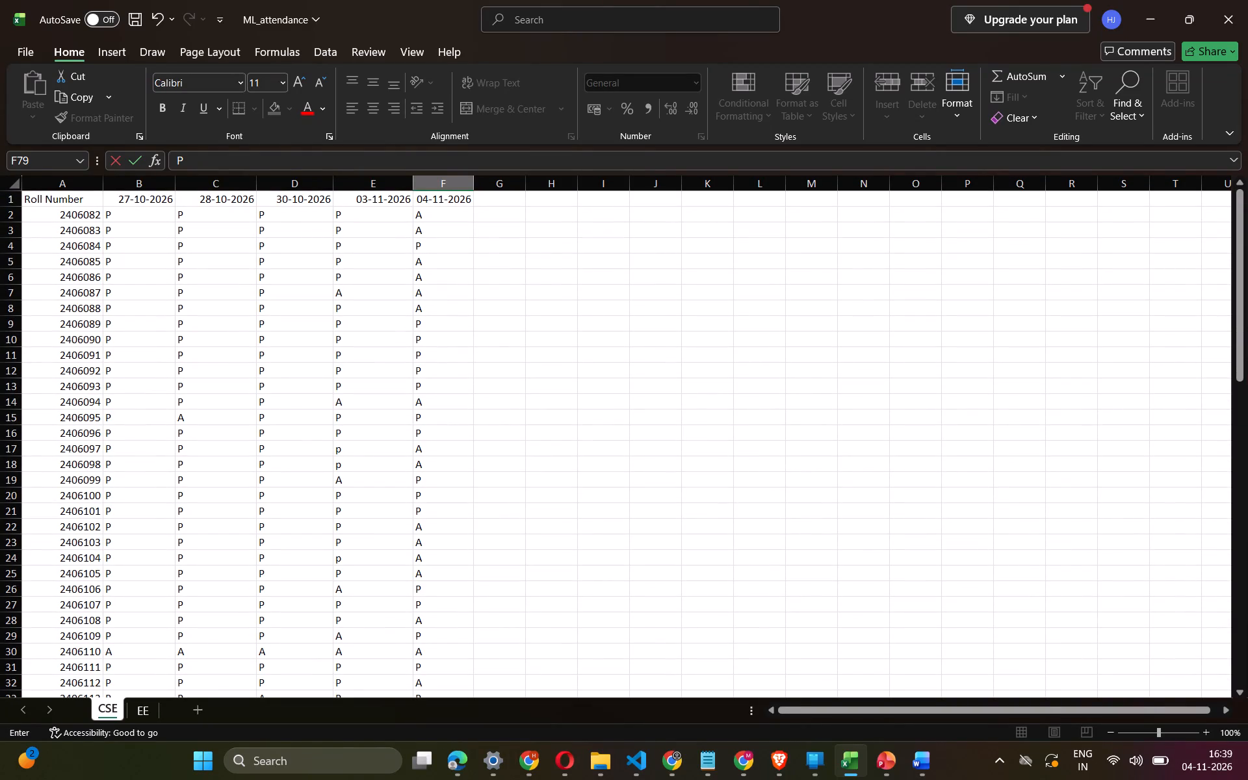
pyautogui.click(365, 323)
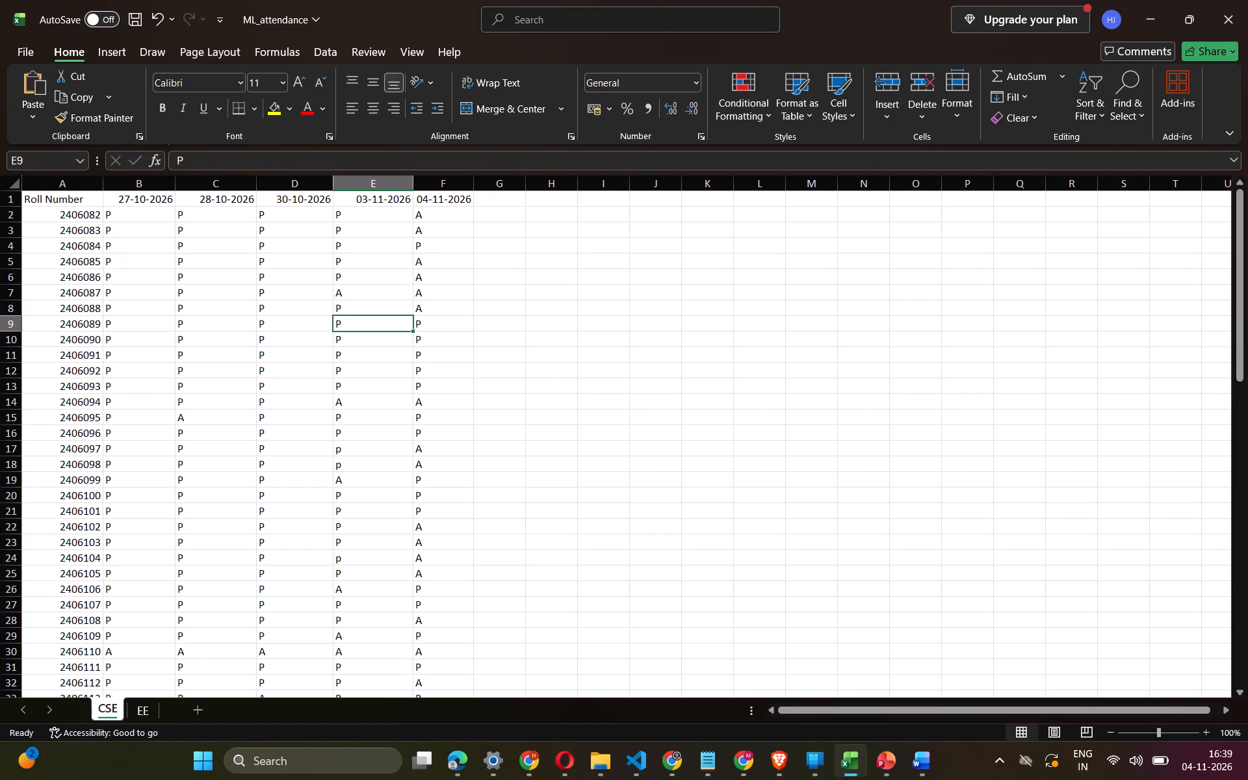
pyautogui.click(360, 215)
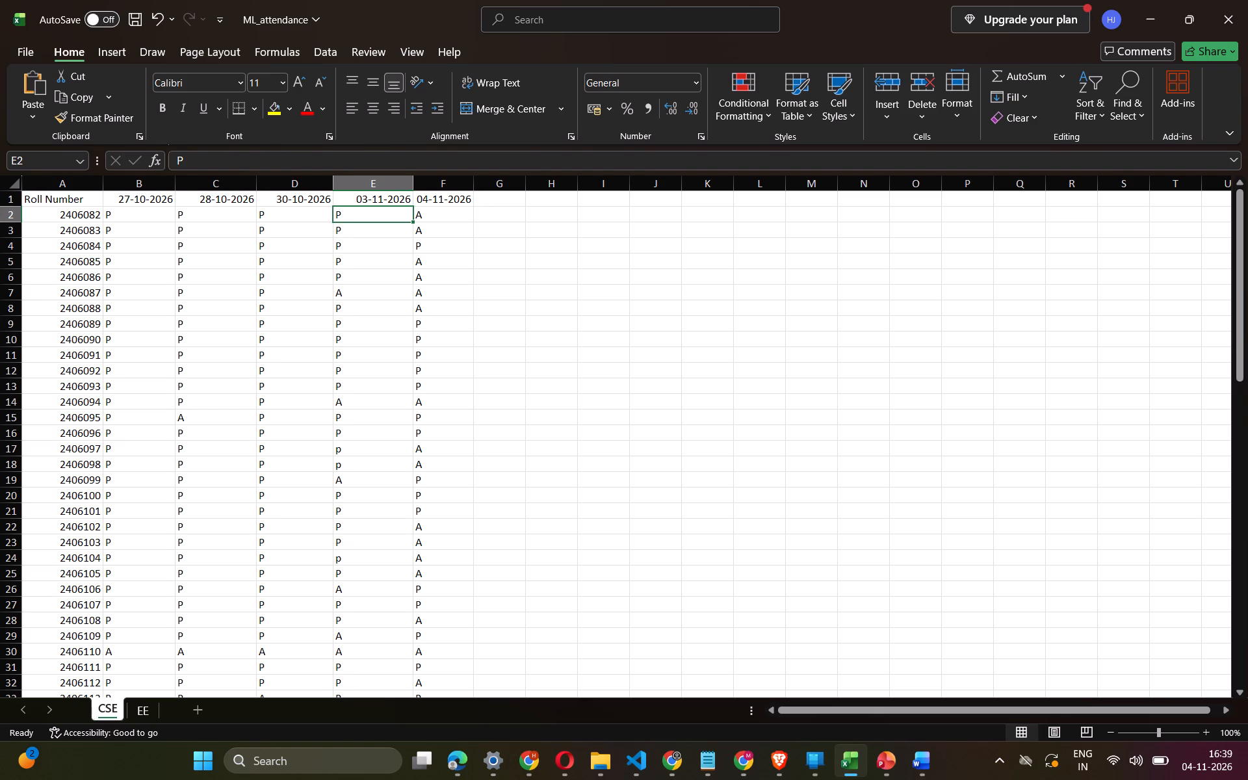
pyautogui.click(356, 325)
pyautogui.press('a')
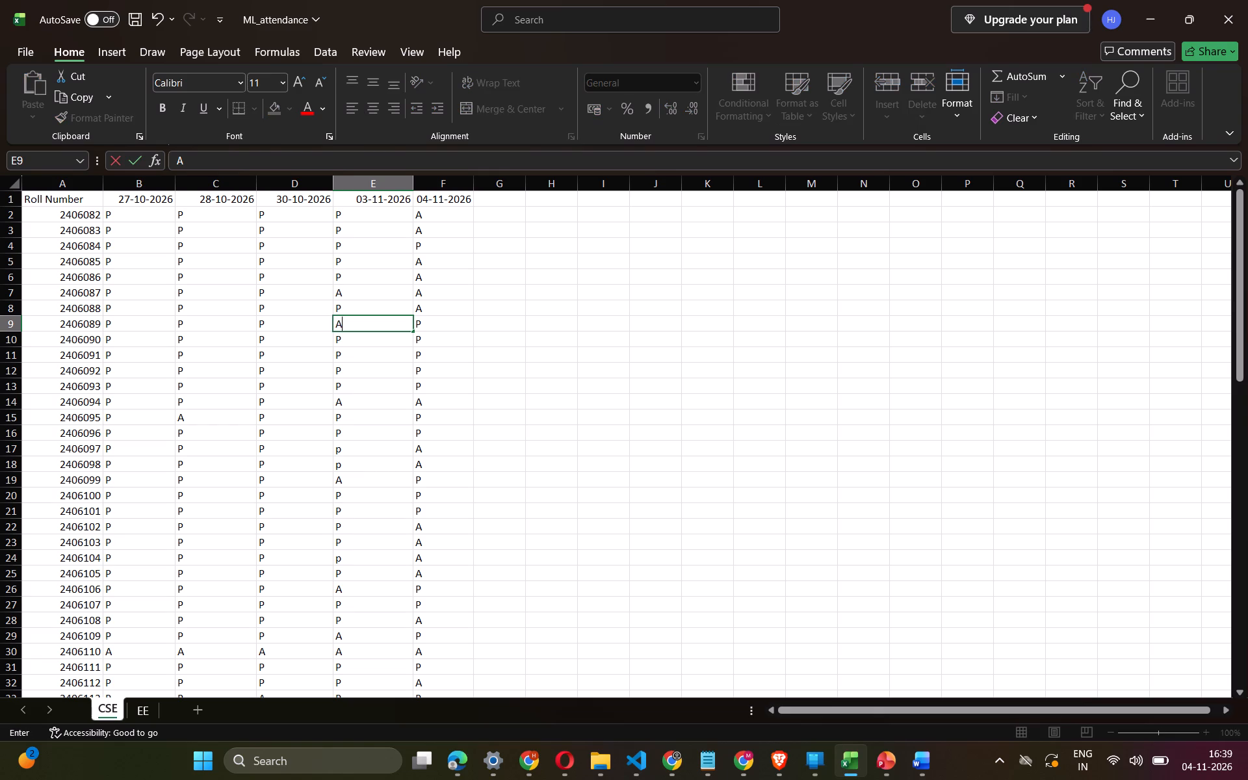
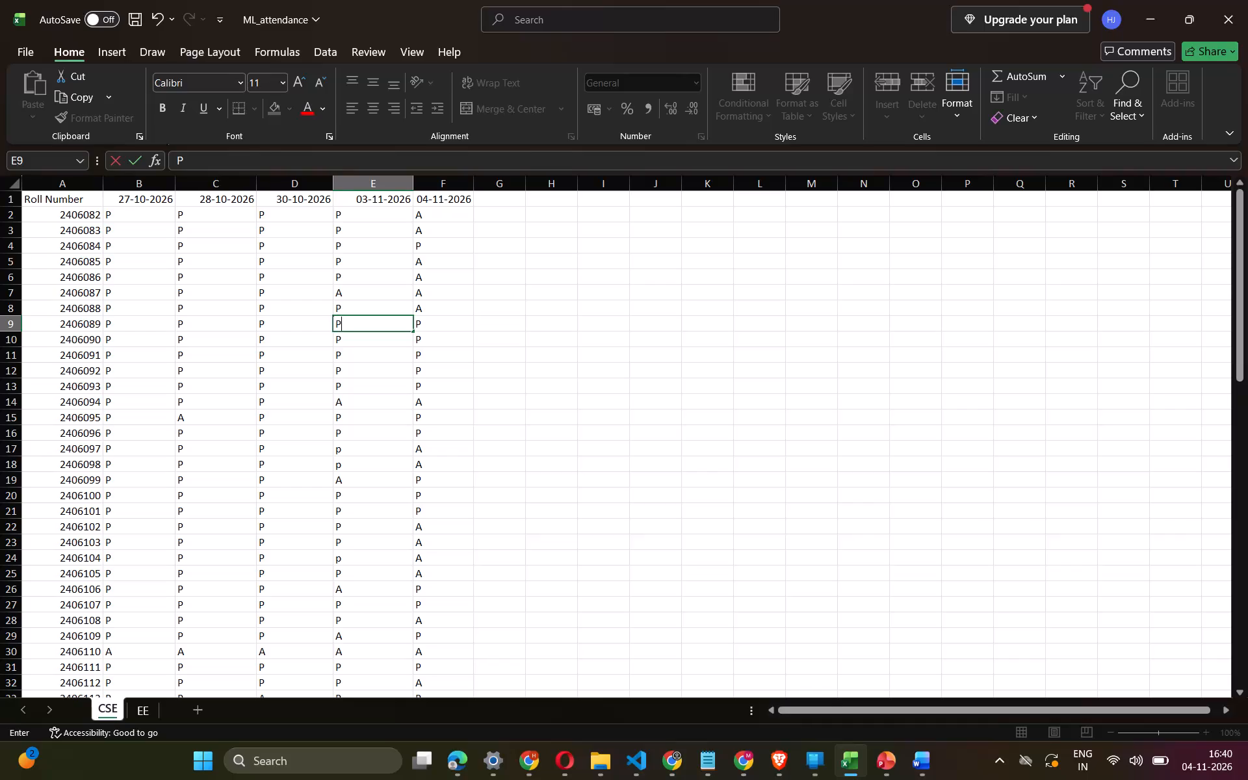
pyautogui.press('Down')
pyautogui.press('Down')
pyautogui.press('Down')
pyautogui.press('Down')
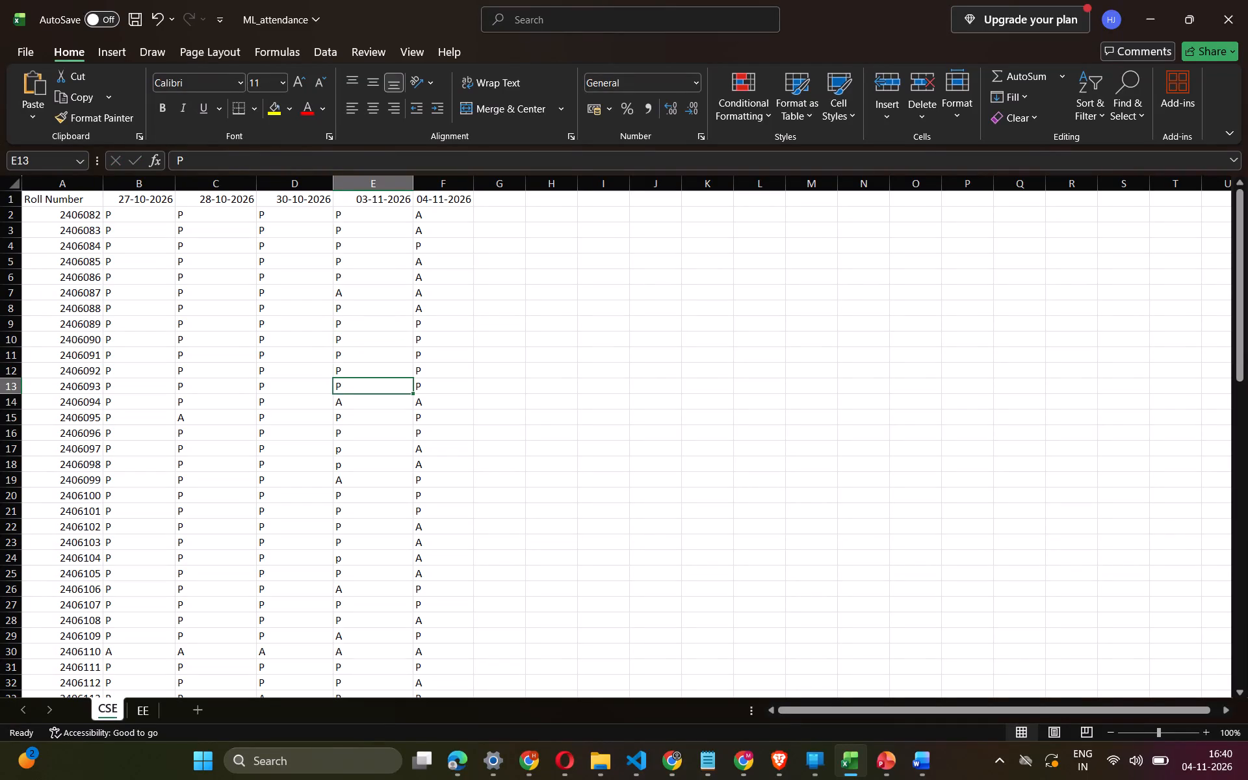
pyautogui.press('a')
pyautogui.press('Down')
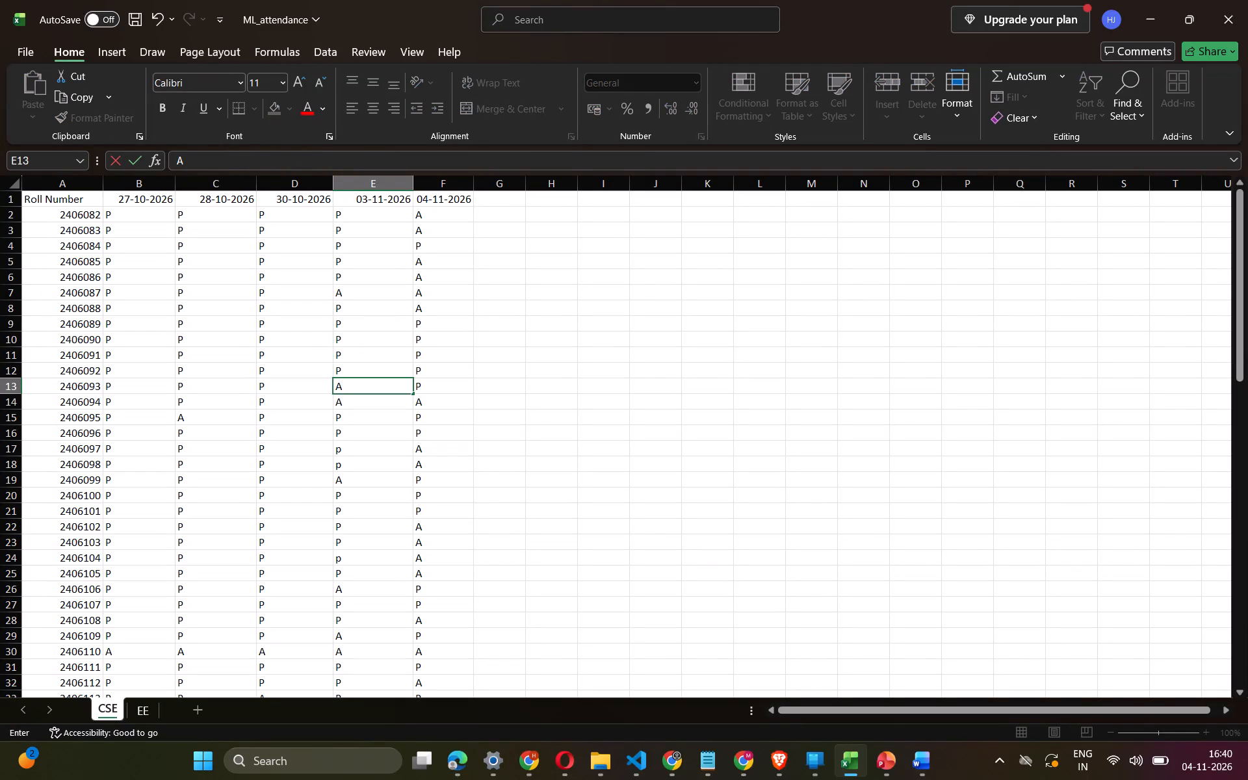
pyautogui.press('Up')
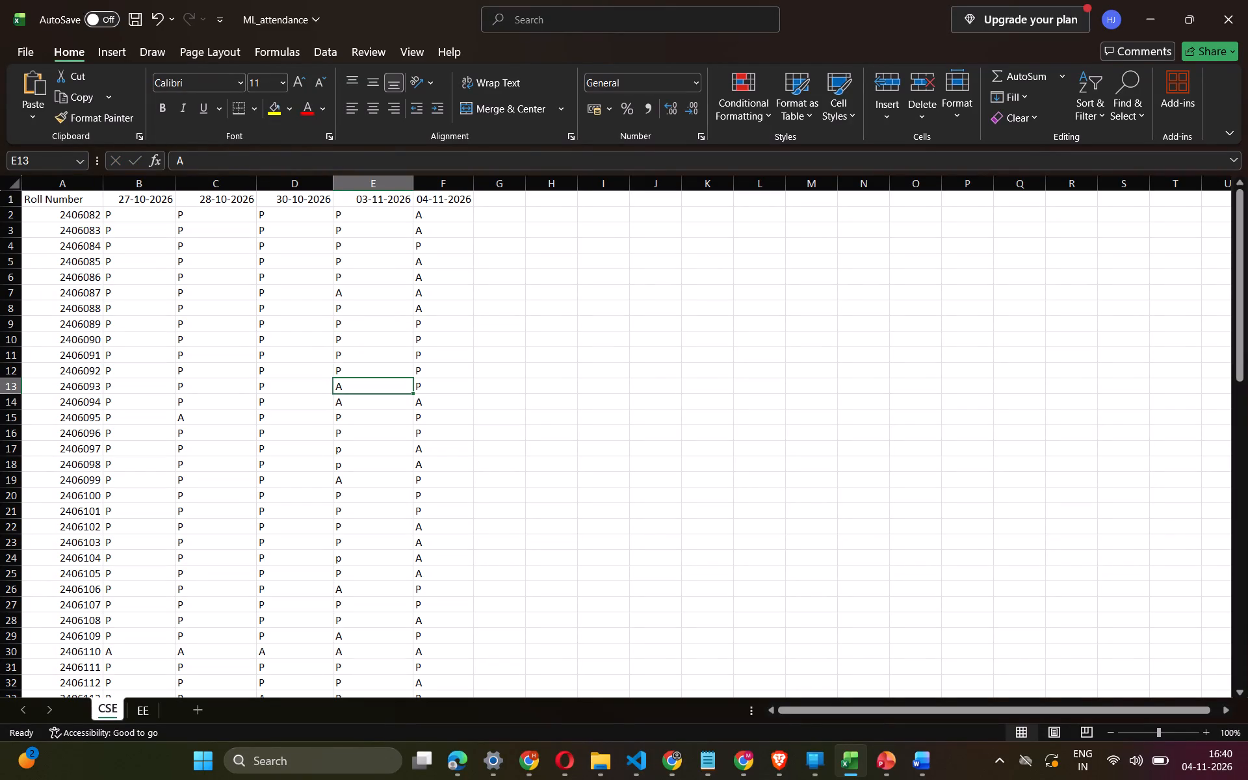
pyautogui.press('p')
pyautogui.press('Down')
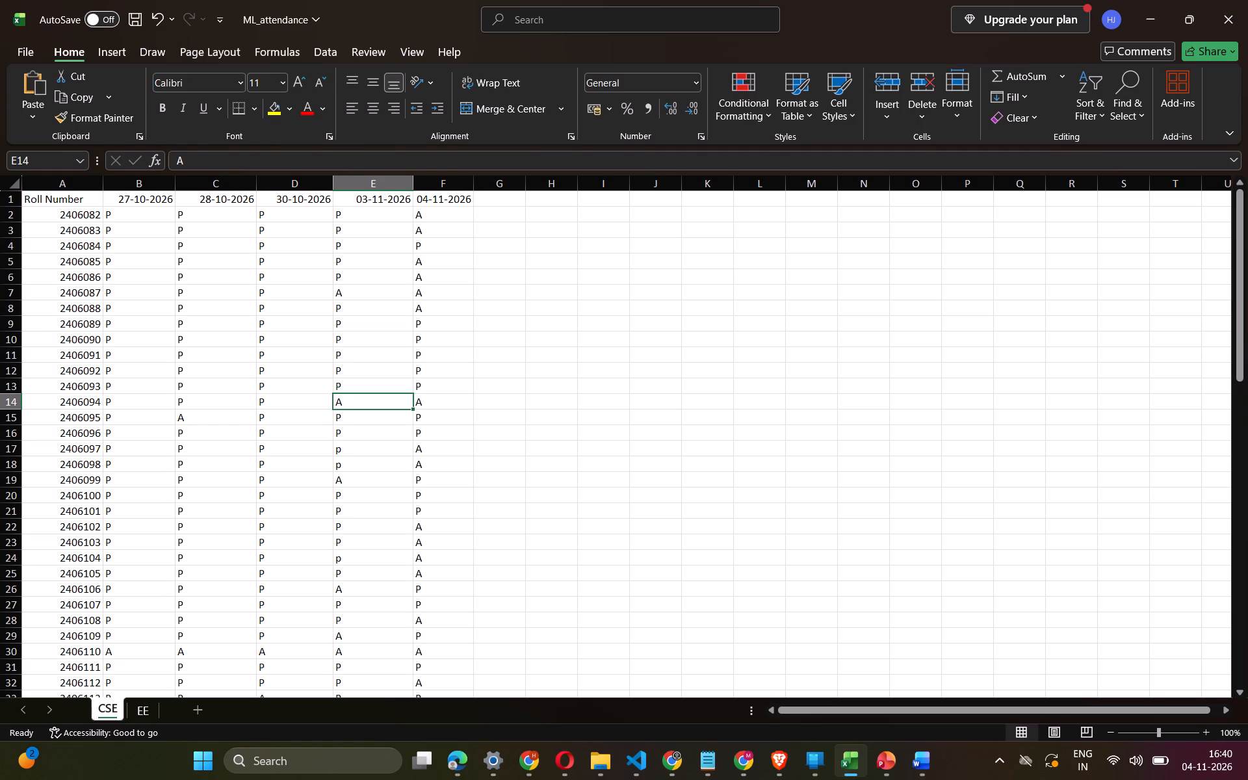
pyautogui.press('Down')
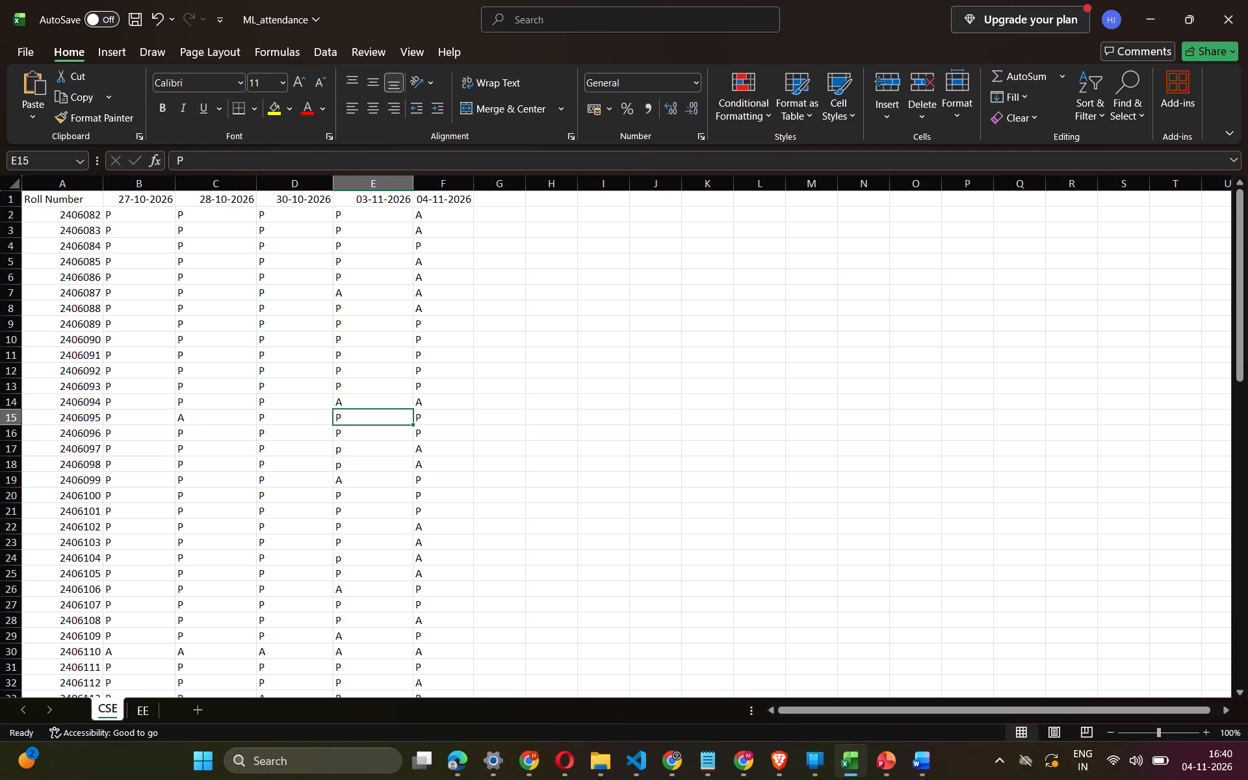
pyautogui.press('Down')
pyautogui.press('Down')
pyautogui.press('a')
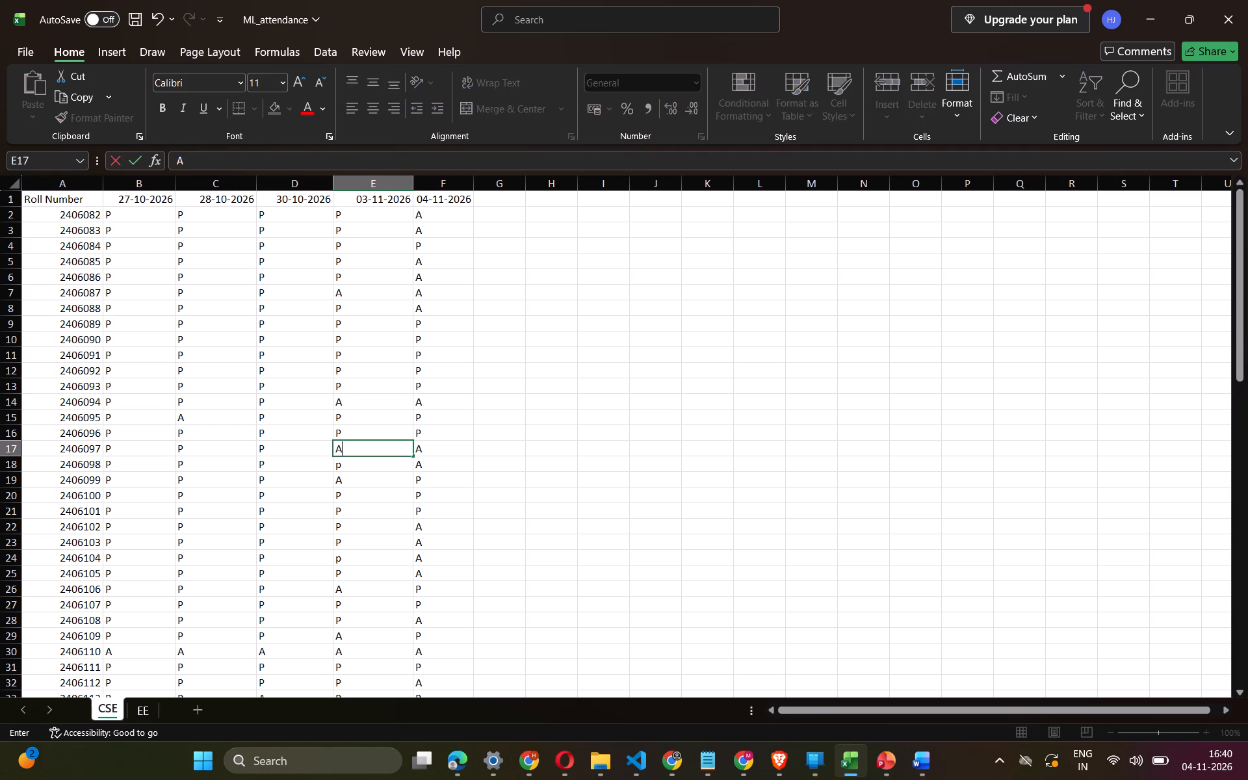
pyautogui.press('Down')
pyautogui.press('a')
pyautogui.press('Down')
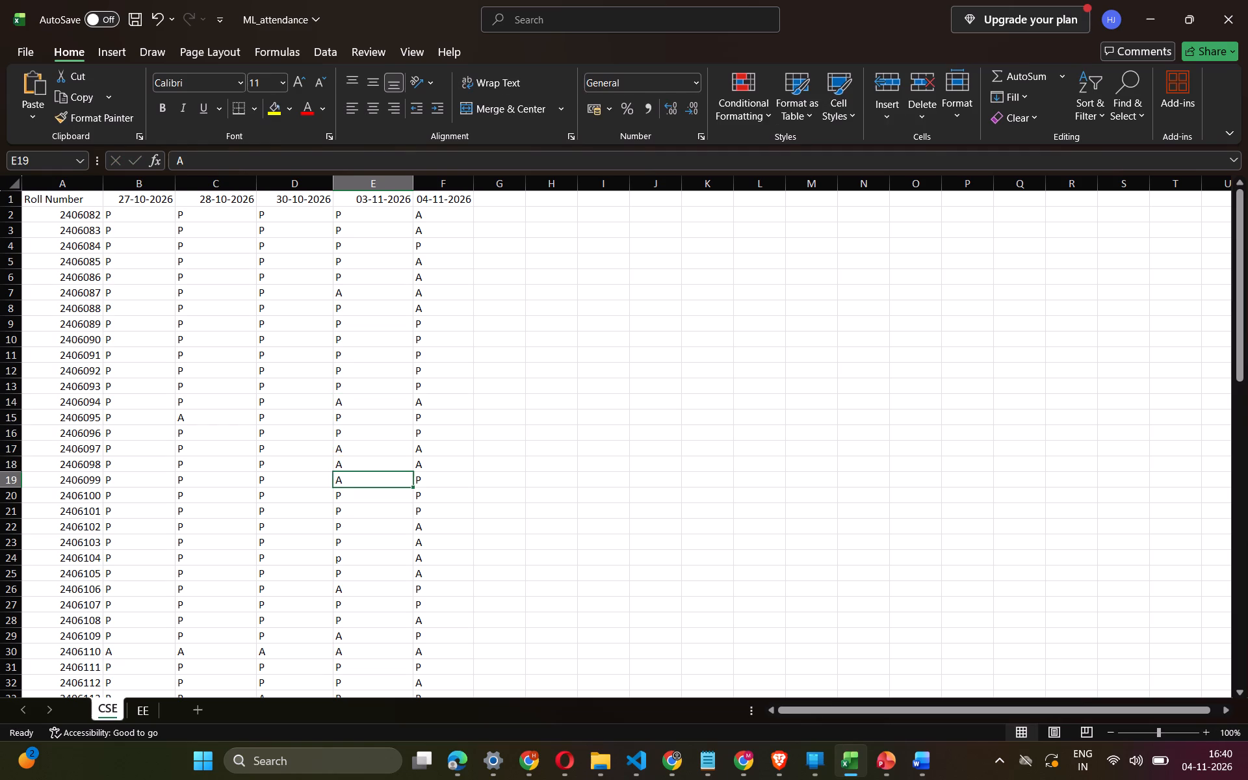
pyautogui.press('Down')
pyautogui.press('Down')
pyautogui.press('Down')
pyautogui.press('Down')
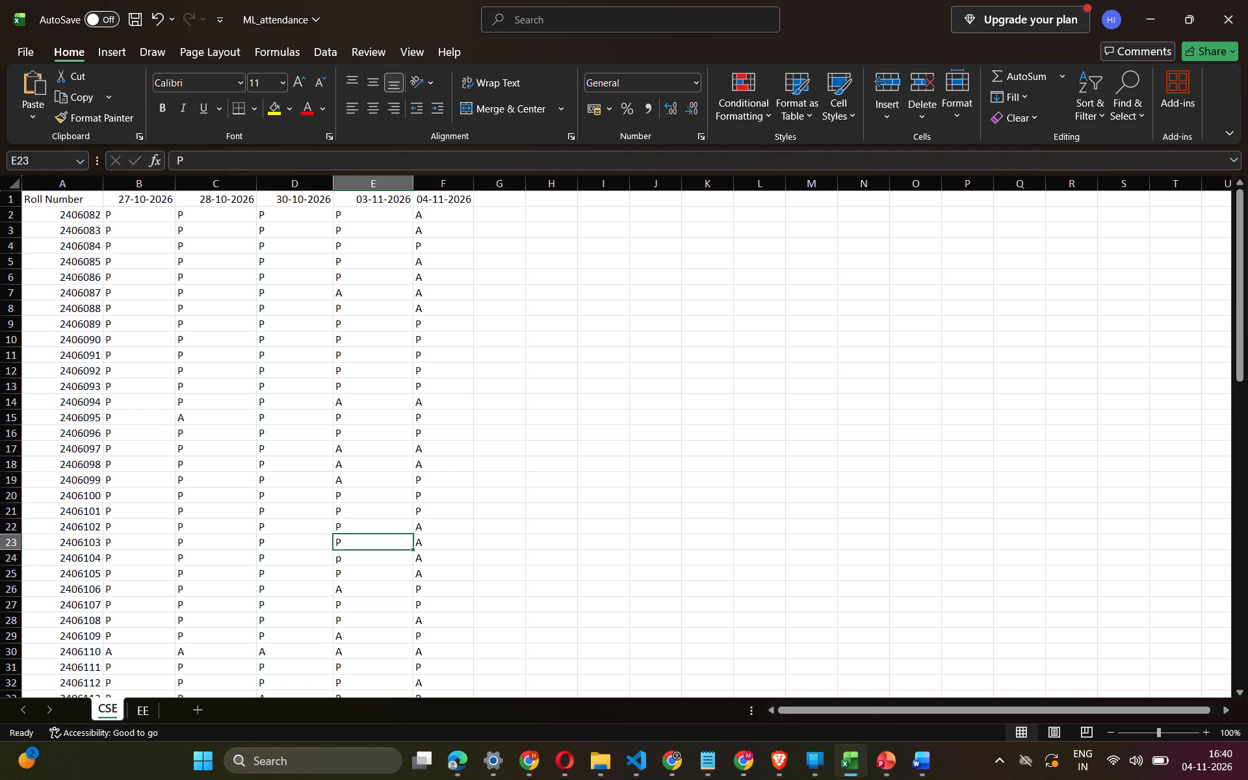
pyautogui.press('Down')
pyautogui.press('a')
pyautogui.press('Down')
pyautogui.press('Down')
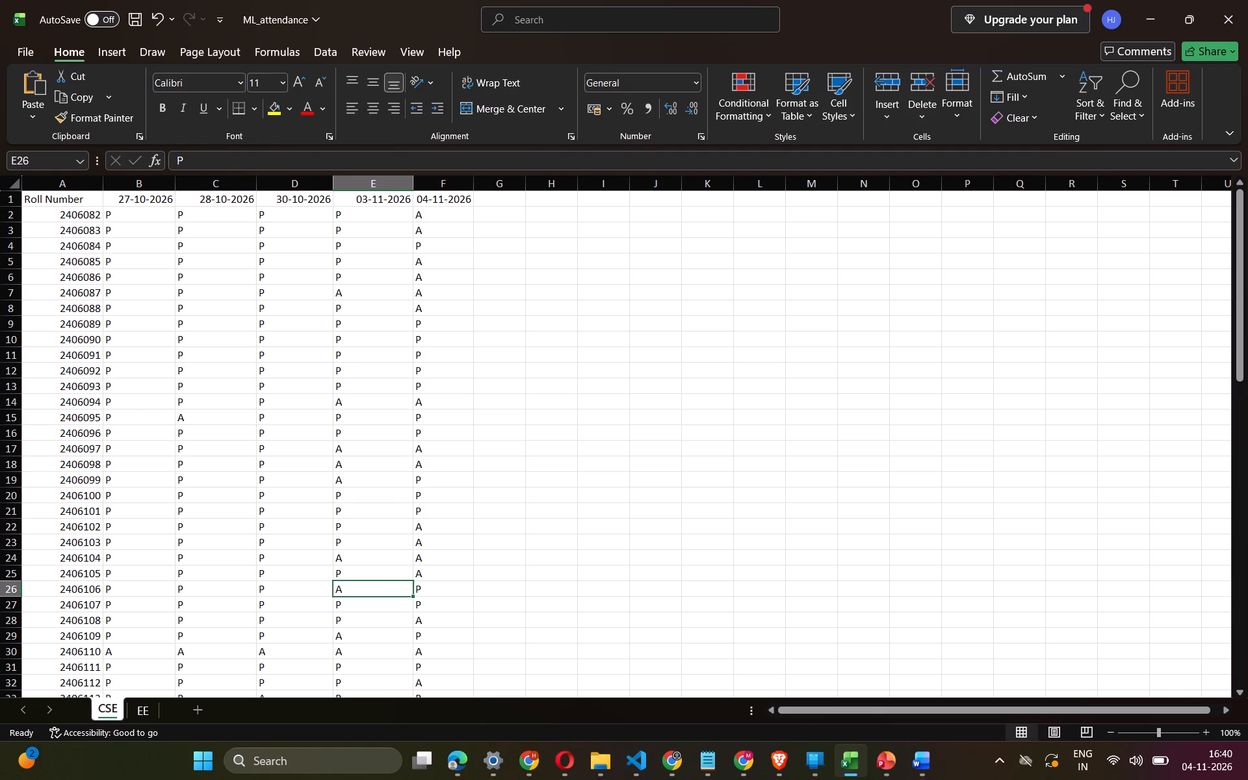
pyautogui.press('Down')
pyautogui.press('Down')
pyautogui.press('Down')
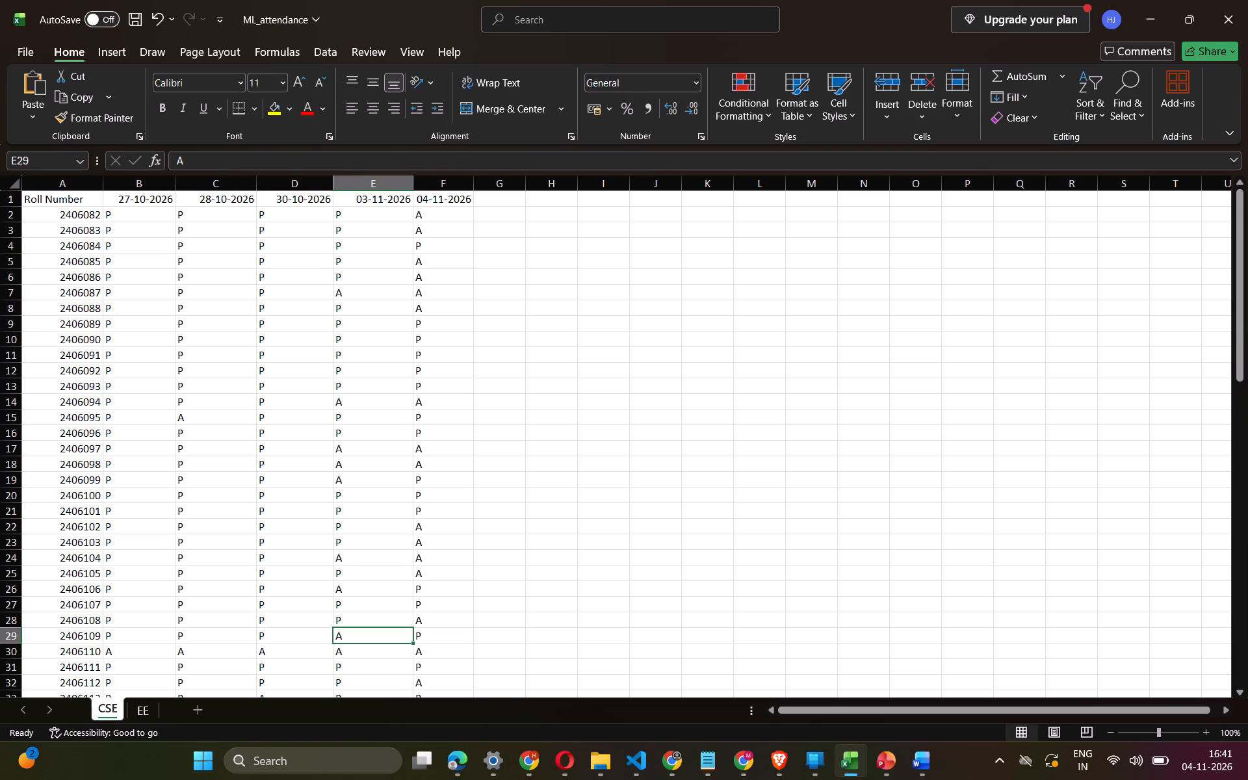
pyautogui.scroll(-2, 356, 325)
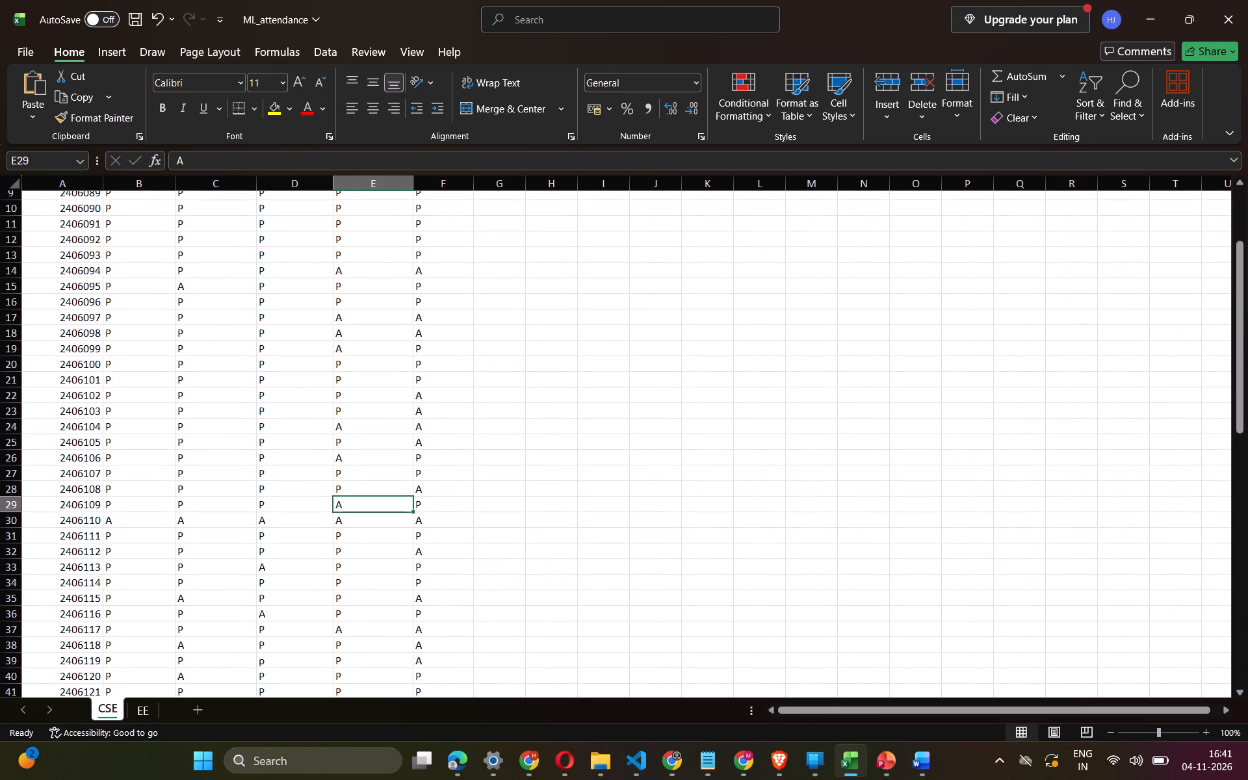